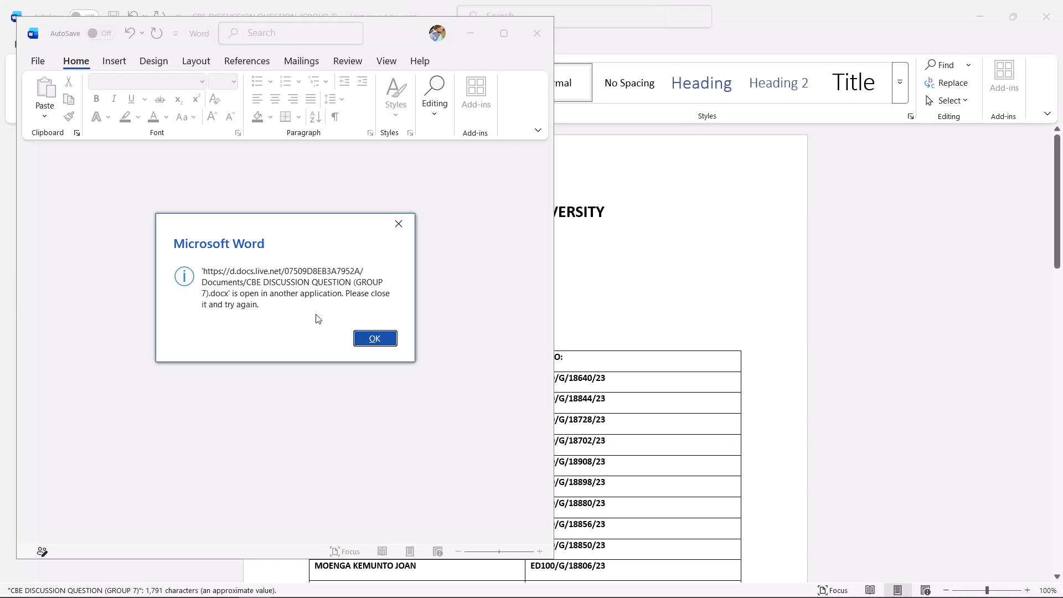
Dismiss the notice about the CBE DISCUSSION QUESTION (GROUP 7) file and close the empty Word window.
click(371, 336)
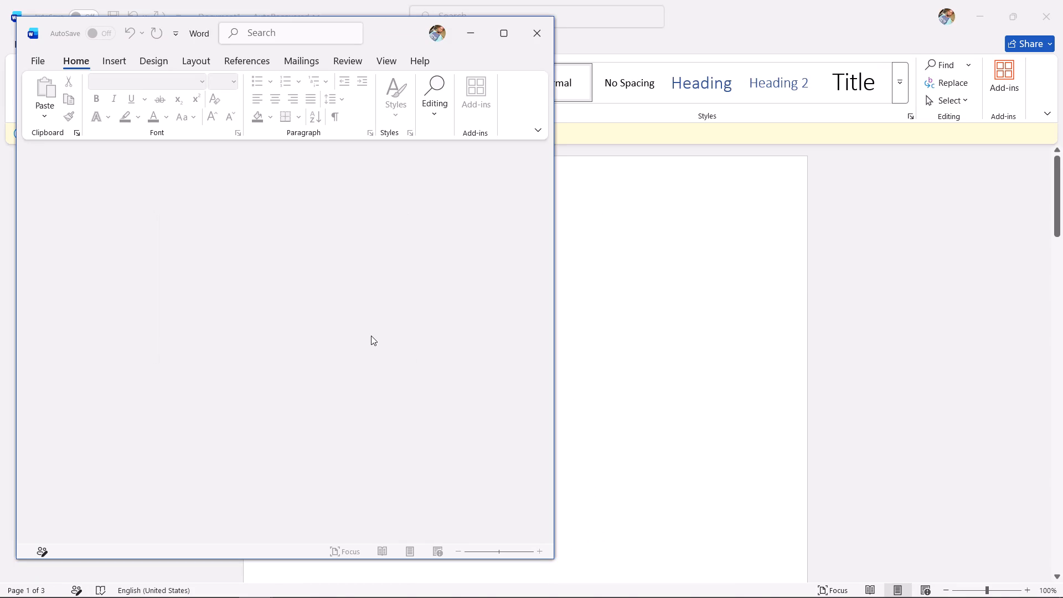
click(539, 29)
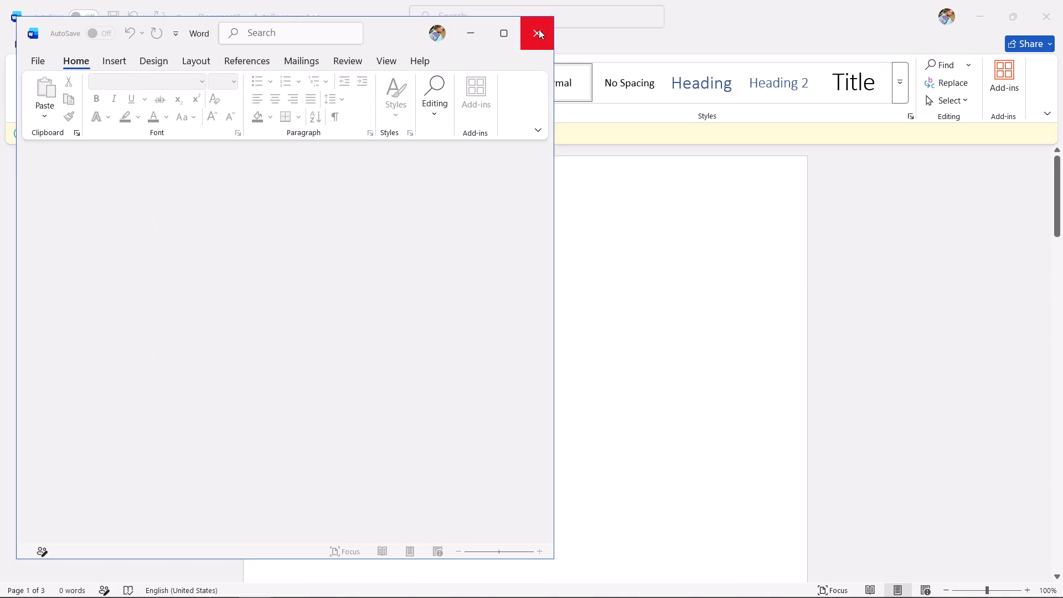
Look over the blank AutoRecovered Document1 and start closing it.
scroll(481, 215, up, 3)
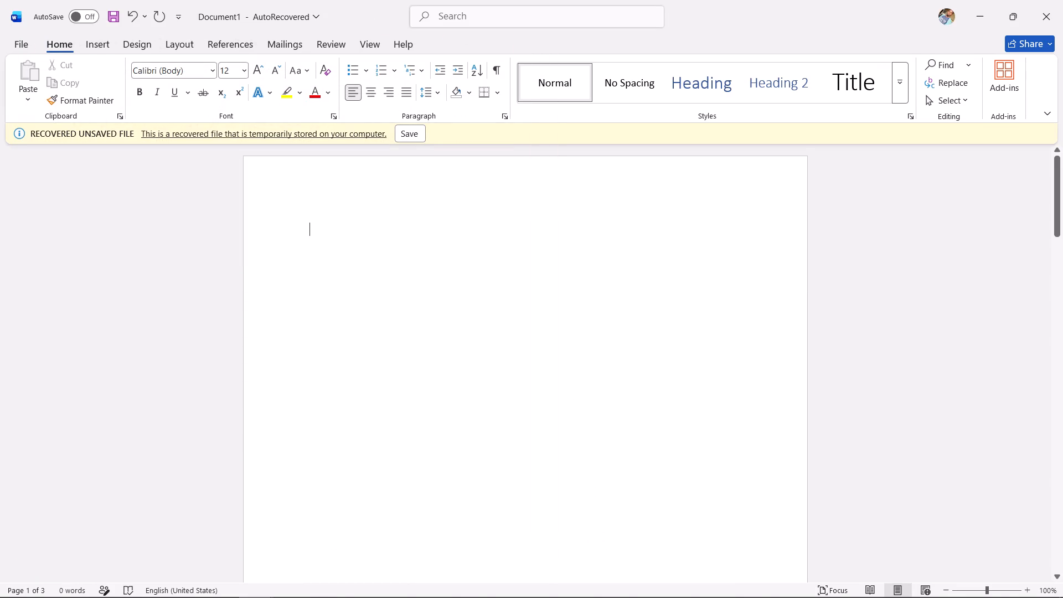
scroll(481, 215, down, 2)
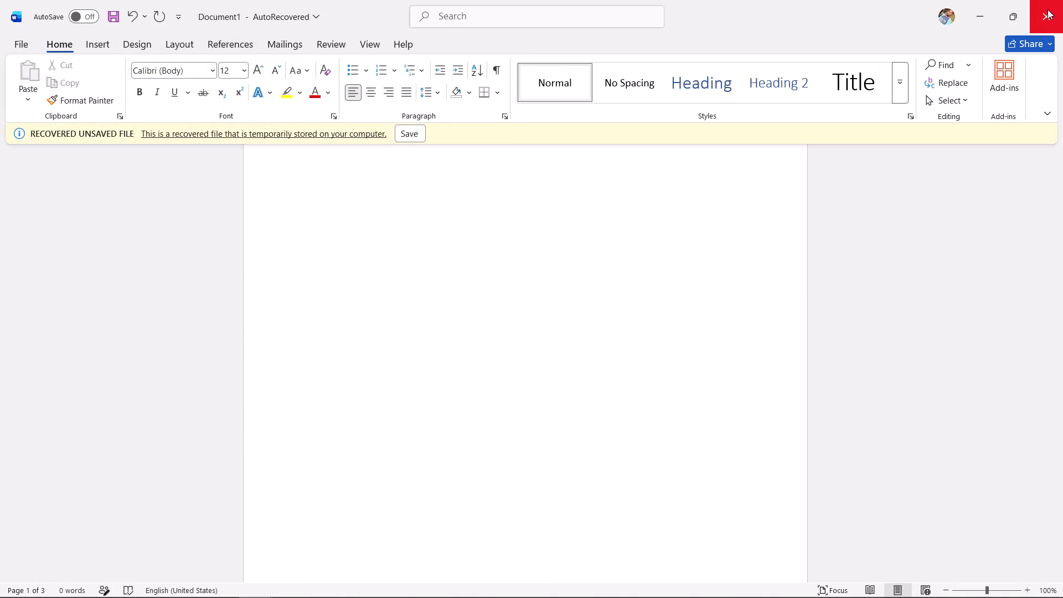
click(1047, 9)
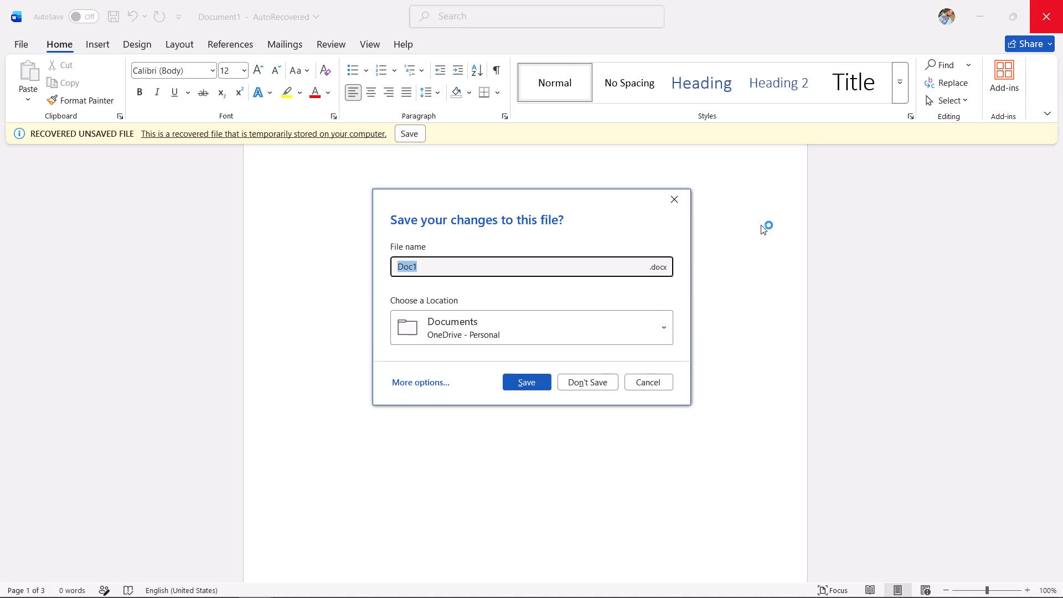
Discard the blank recovered document without saving it.
click(590, 384)
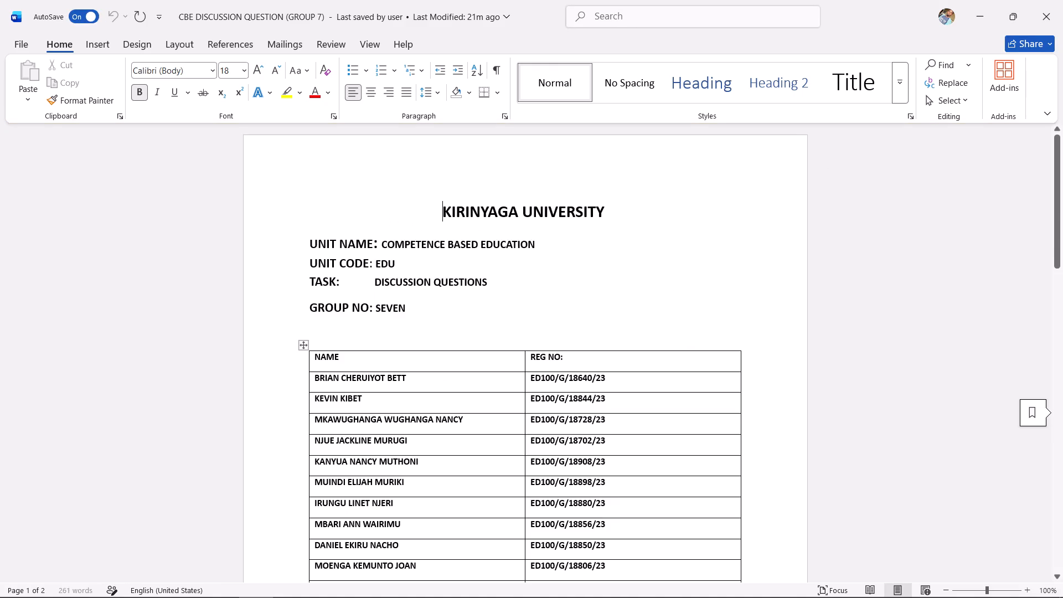
Add a line break after the "Creative Learning Experience" heading on the second page and try to paste the clipboard content there.
scroll(517, 360, down, 8)
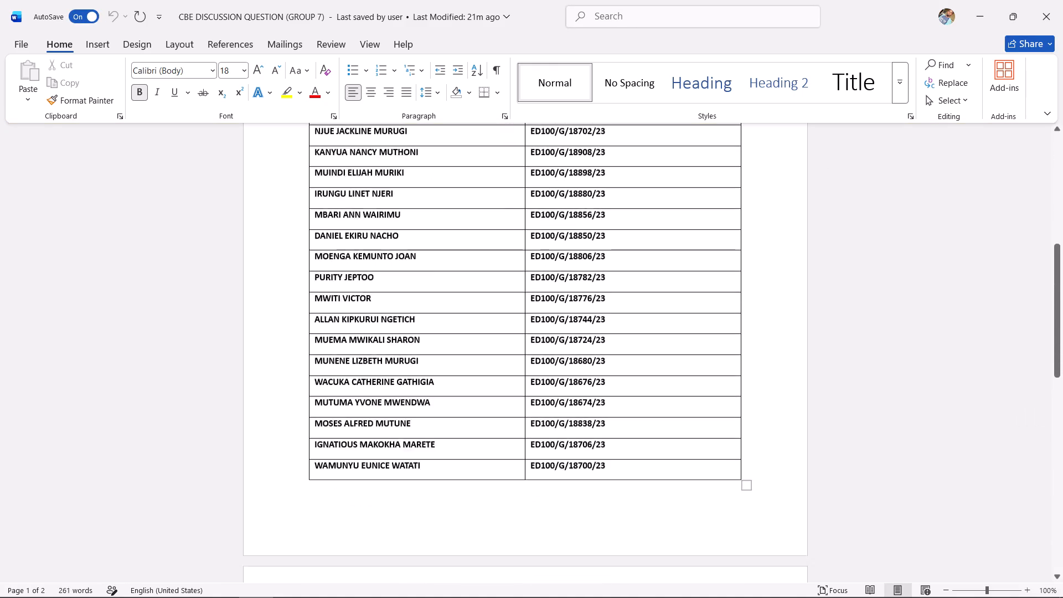
scroll(517, 360, down, 6)
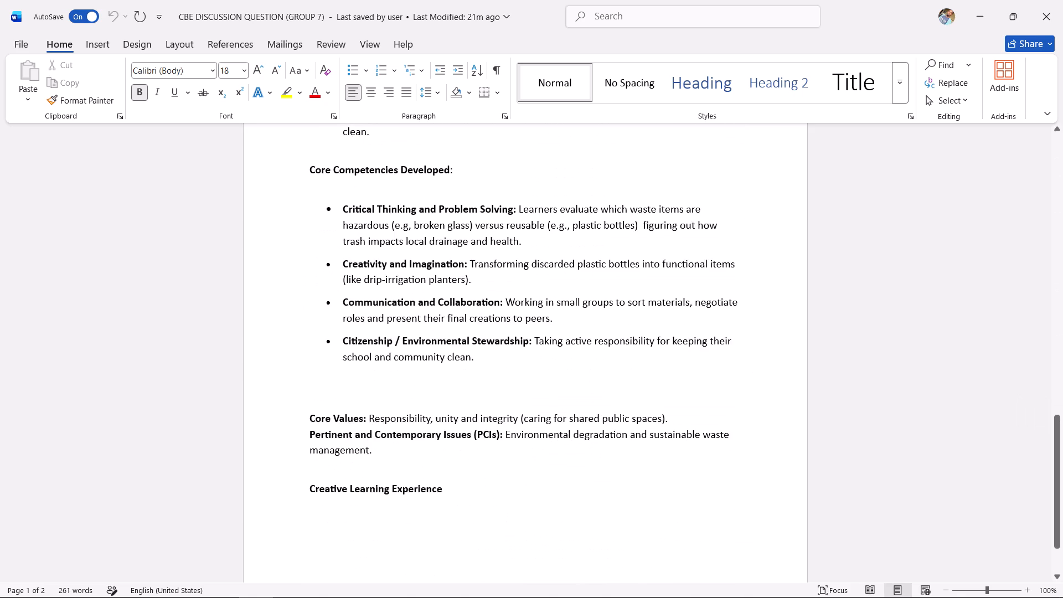
scroll(517, 360, down, 1)
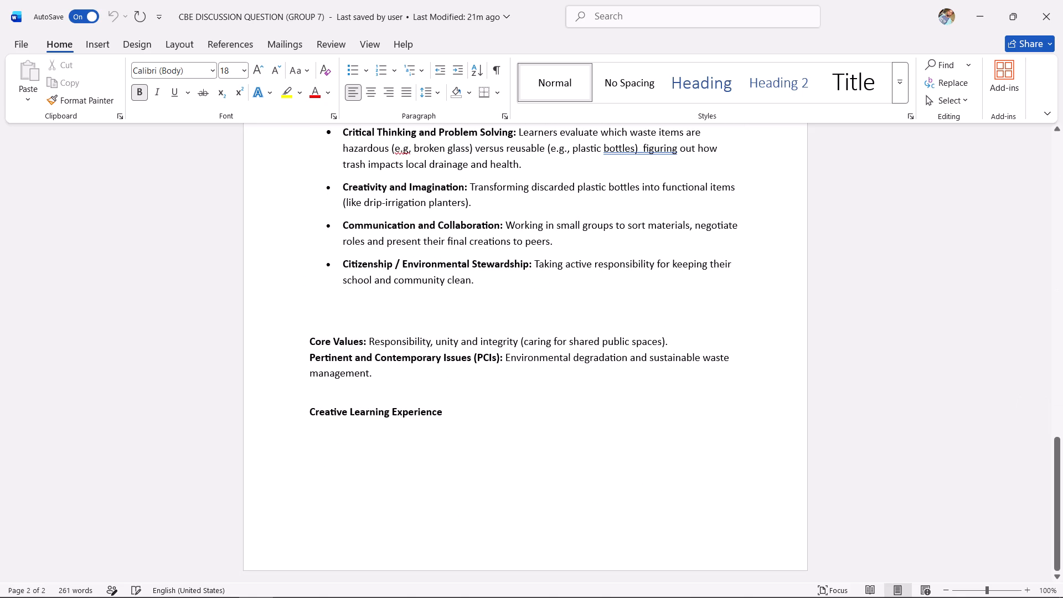
click(445, 411)
key(shift+Return)
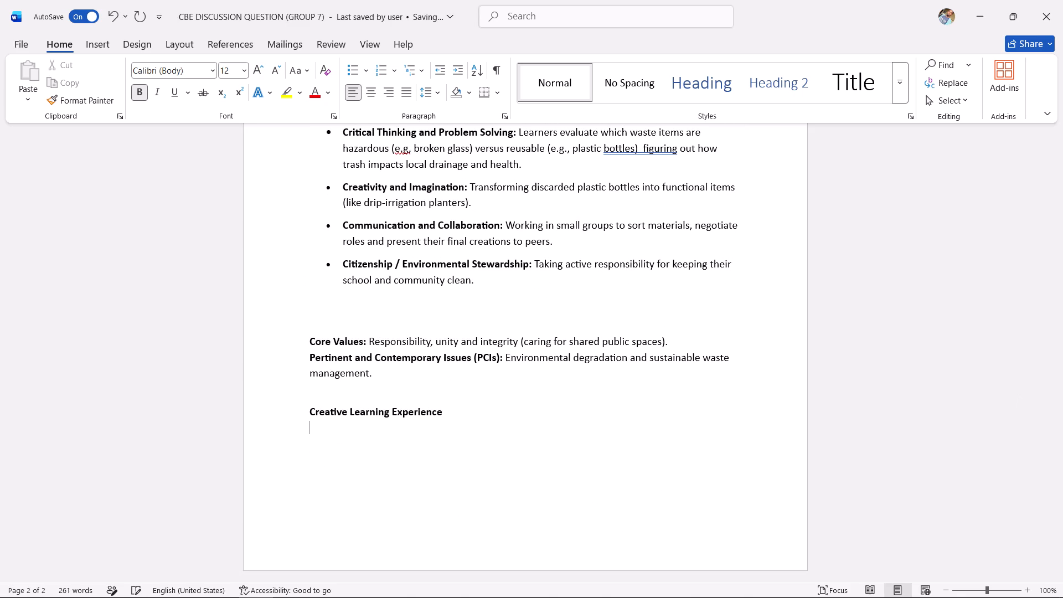
key(ctrl+v)
key(ctrl+v)
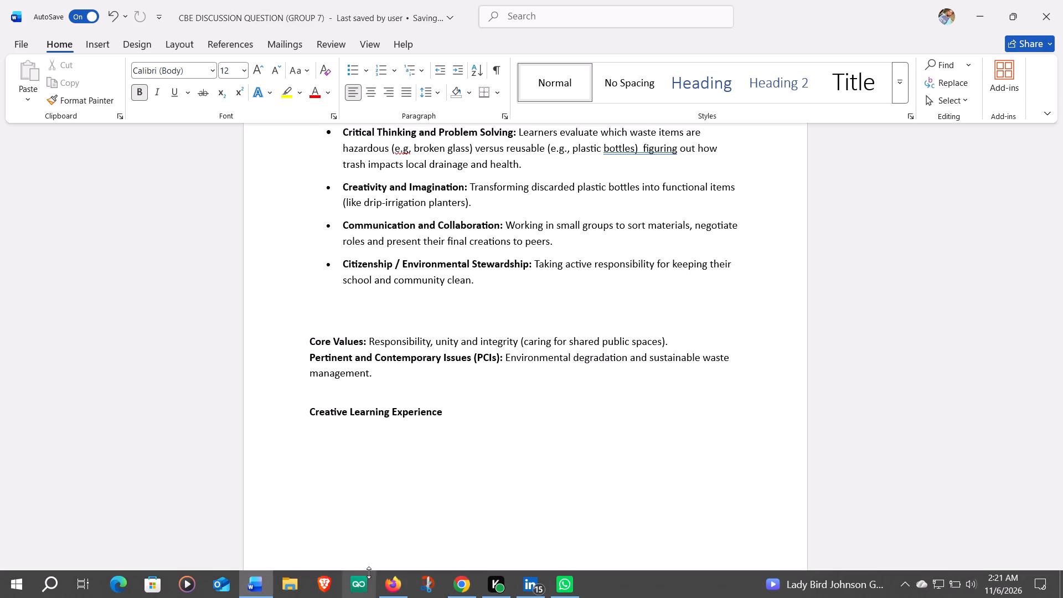
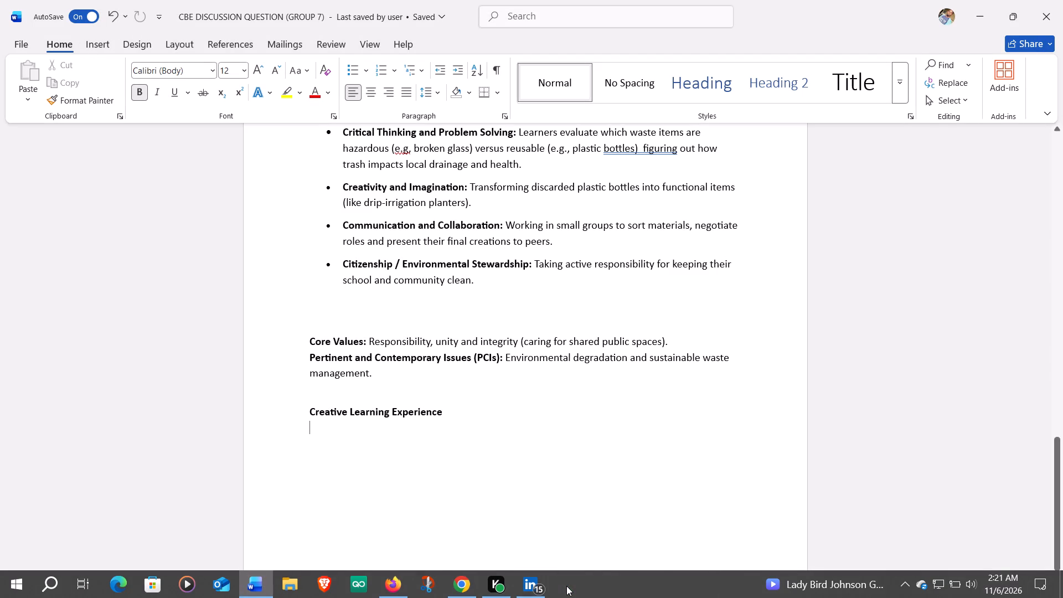
Find the WhatsApp app through the Windows search and open it.
click(53, 578)
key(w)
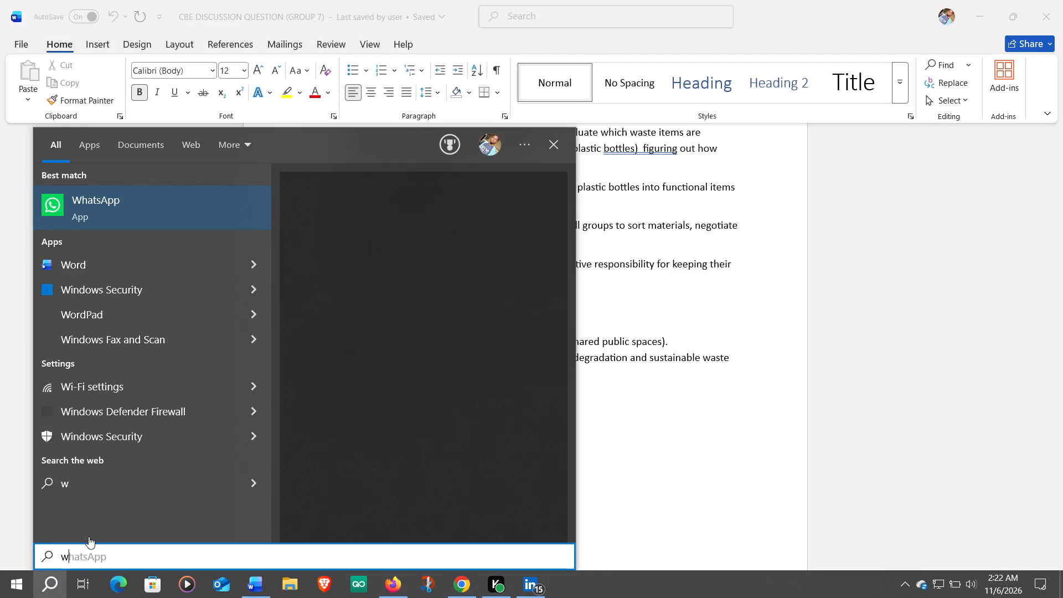
click(327, 310)
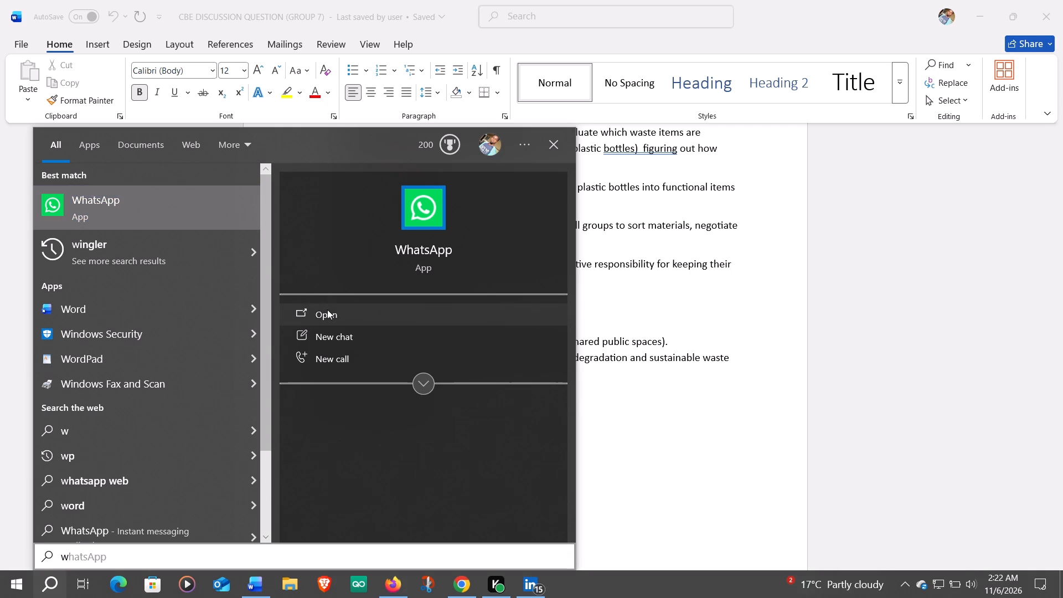
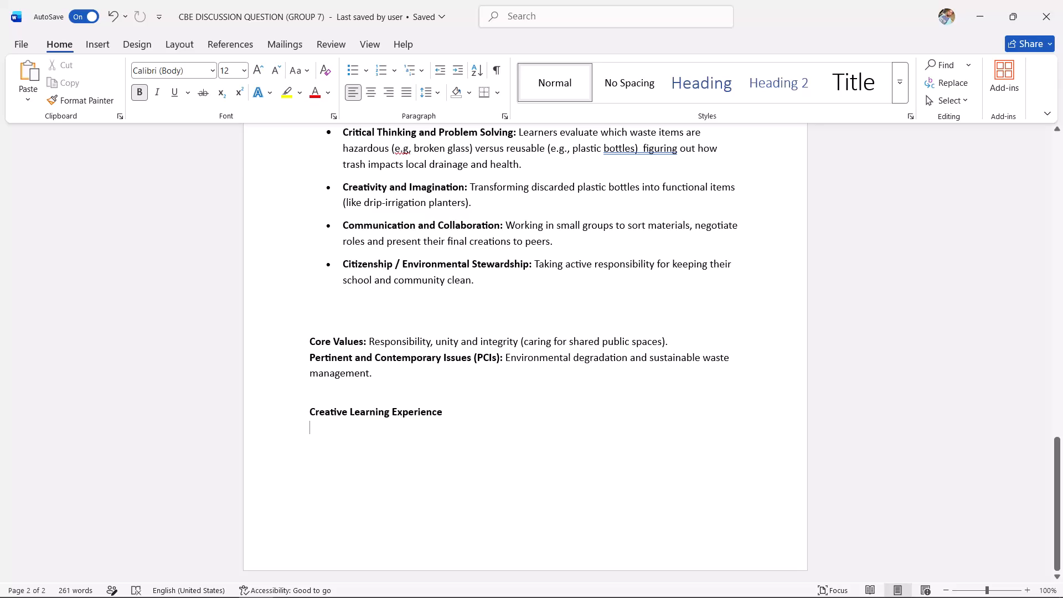
Paste the copied ten-point lesson activities under the Creative Learning Experience heading, with a blank line between the heading and point 1.
key(ctrl+v)
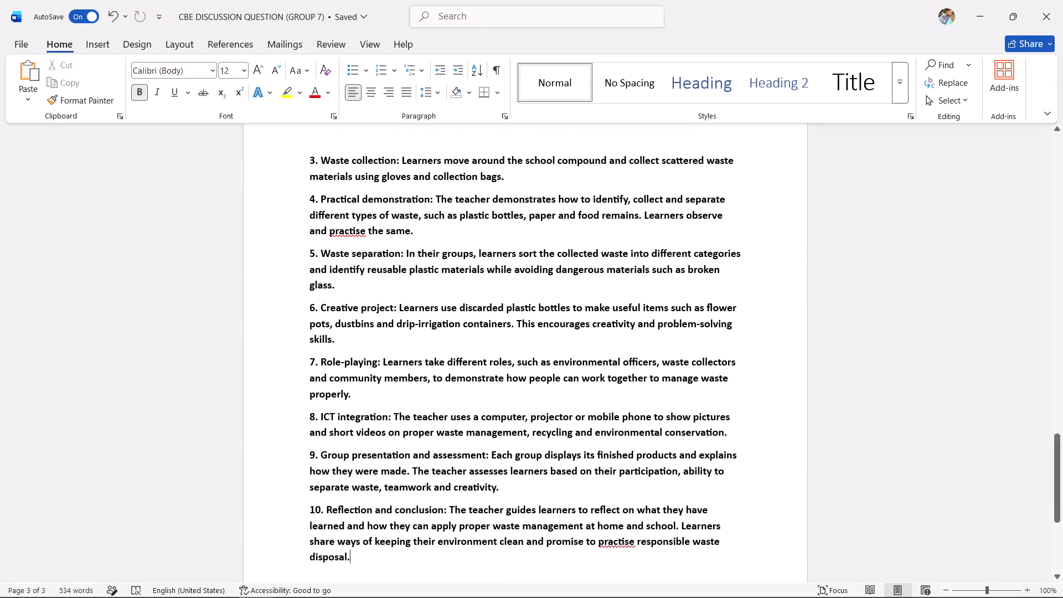
scroll(418, 245, up, 1)
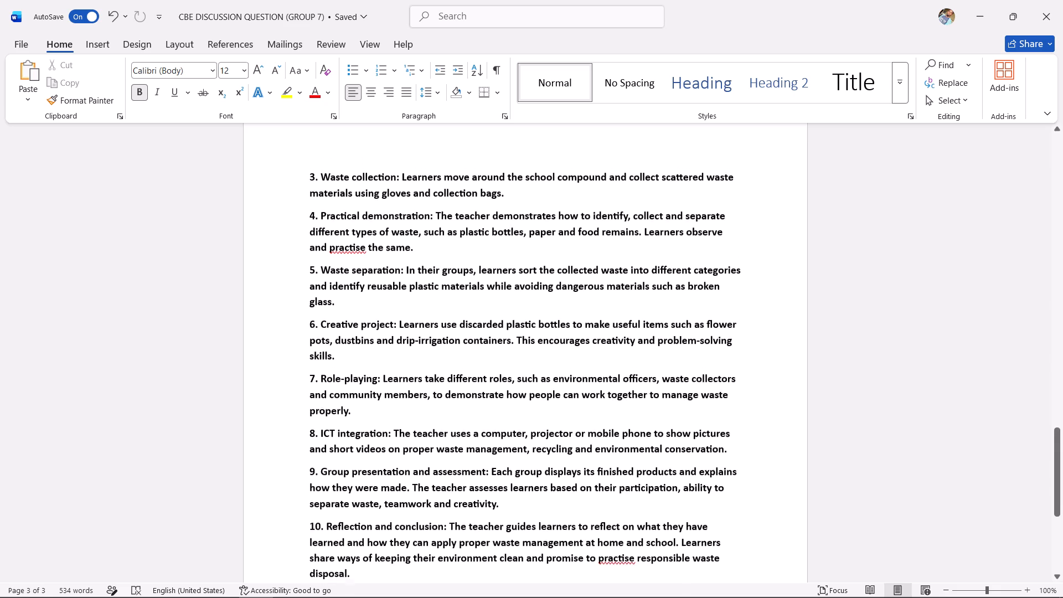
scroll(418, 245, up, 1)
scroll(311, 213, up, 2)
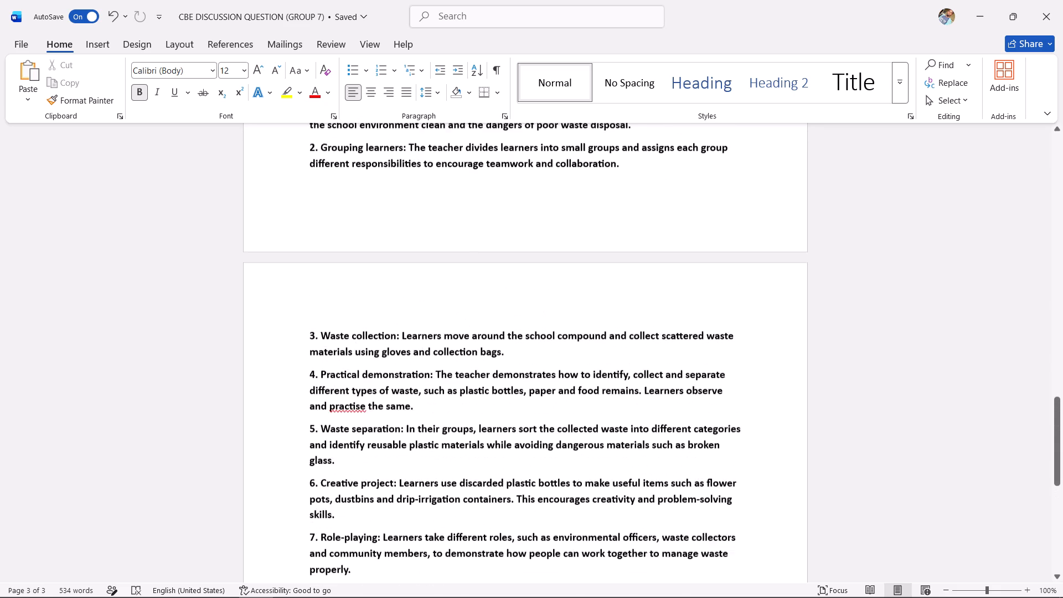
scroll(311, 213, up, 2)
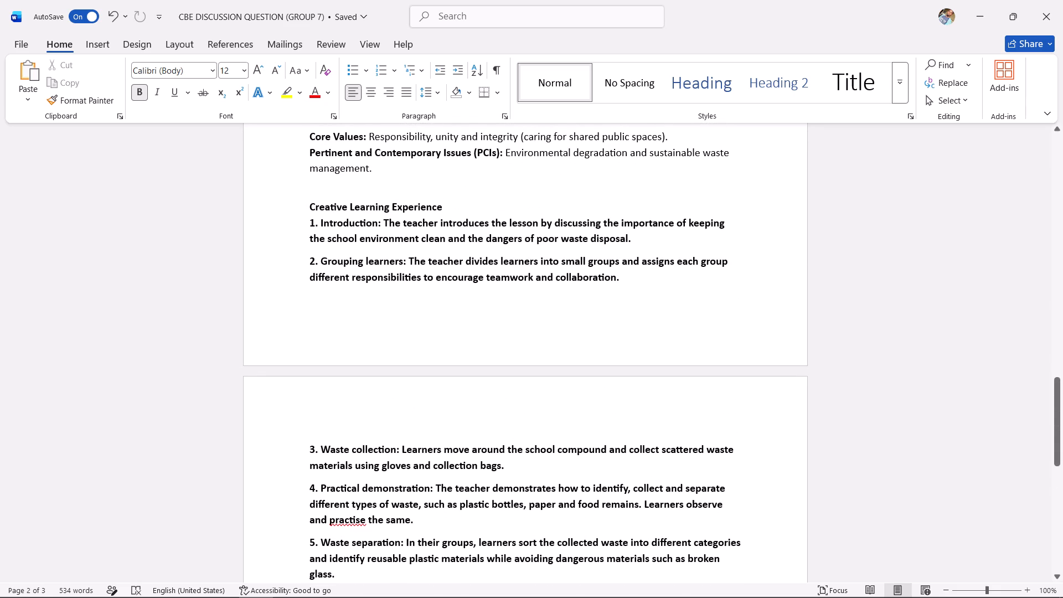
click(307, 221)
key(Return)
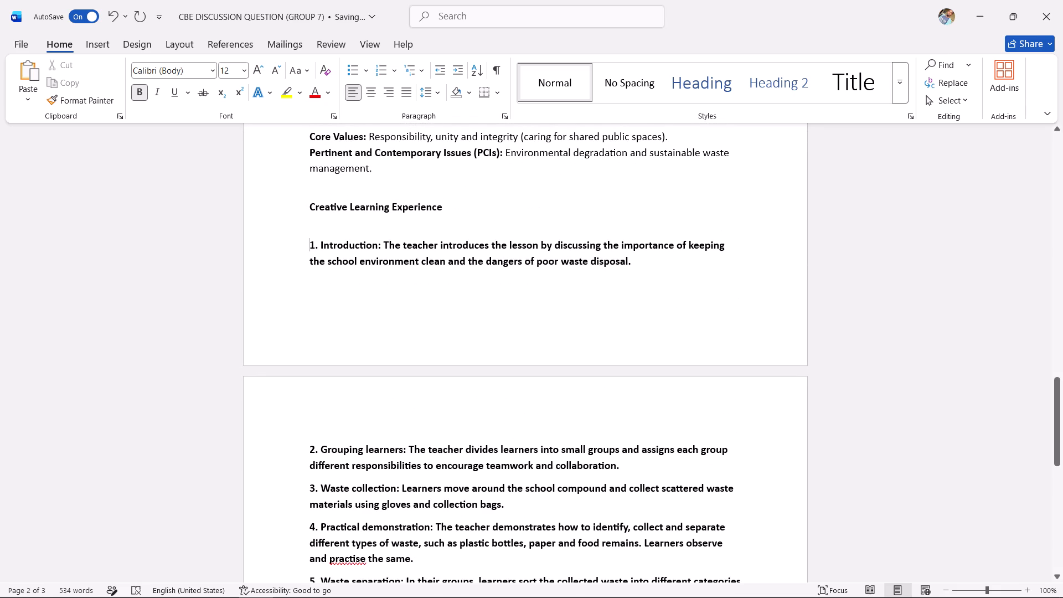
Remove the bold formatting from all ten pasted points, from Introduction through Reflection and conclusion.
drag(308, 243, 557, 403)
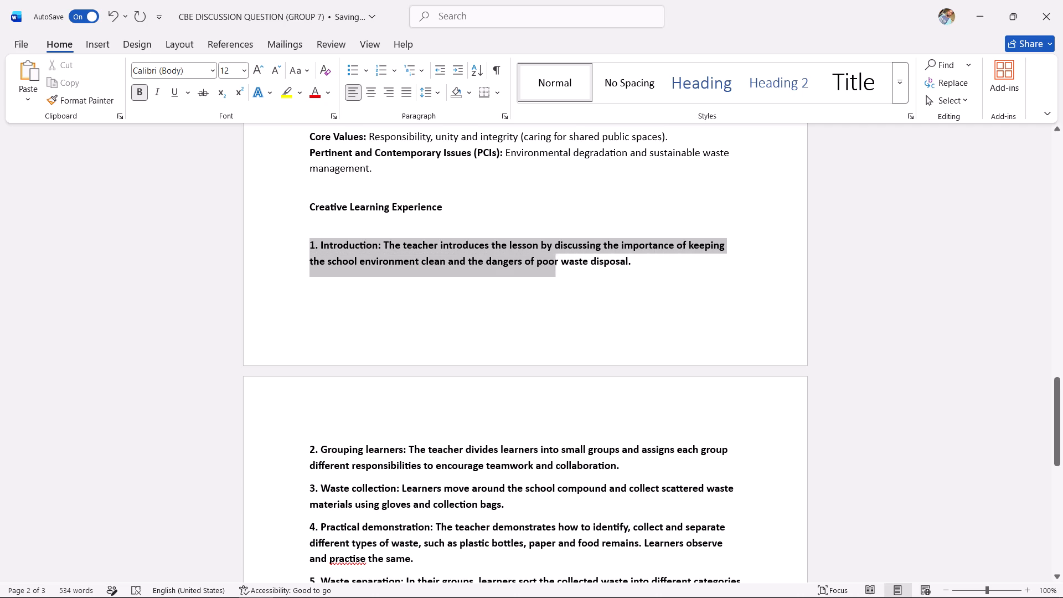
drag(557, 403, 608, 493)
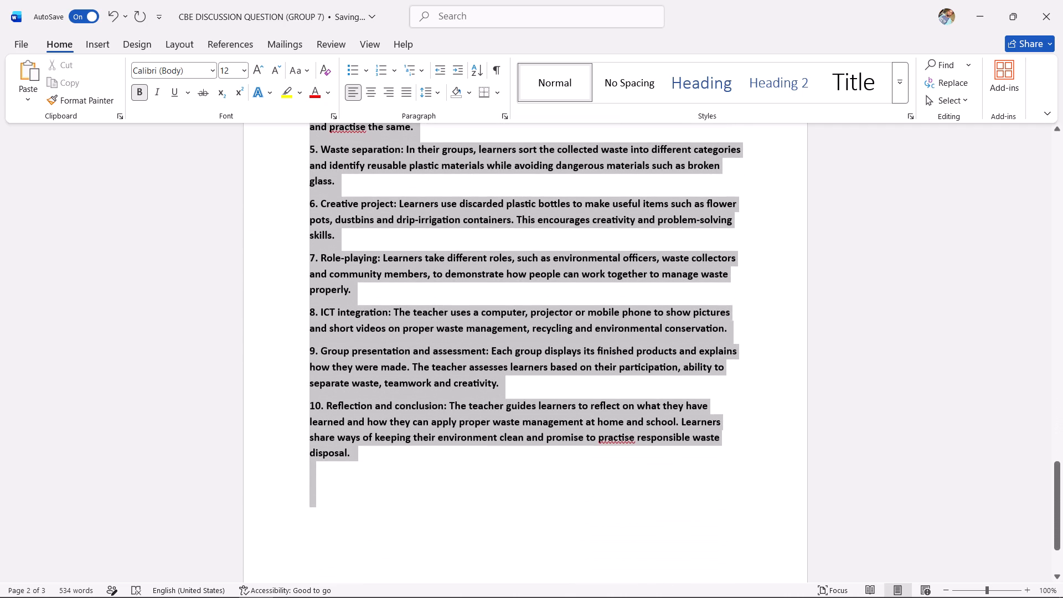
drag(608, 493, 585, 456)
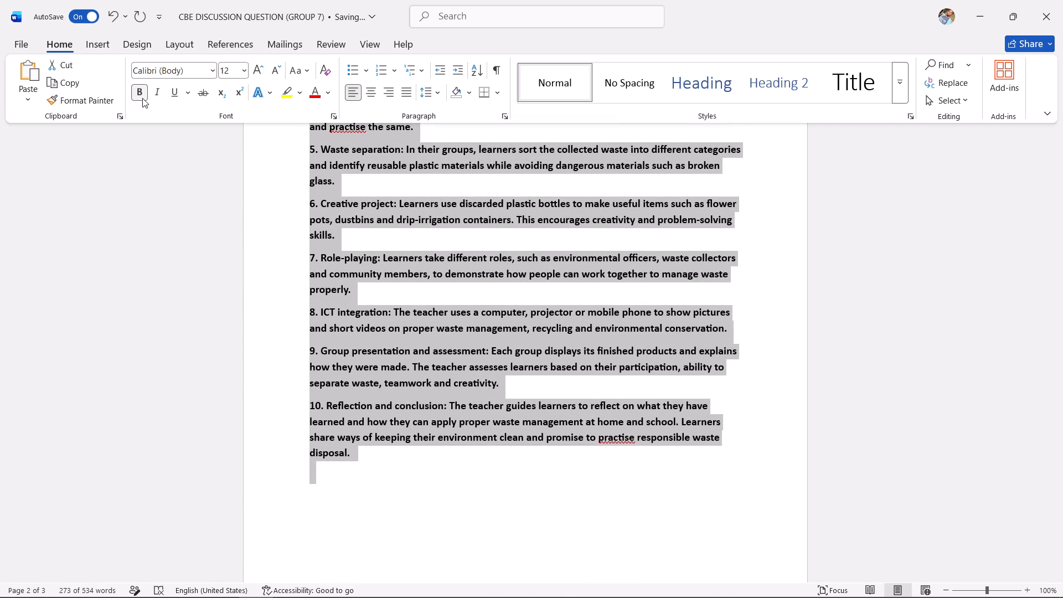
click(142, 98)
click(506, 297)
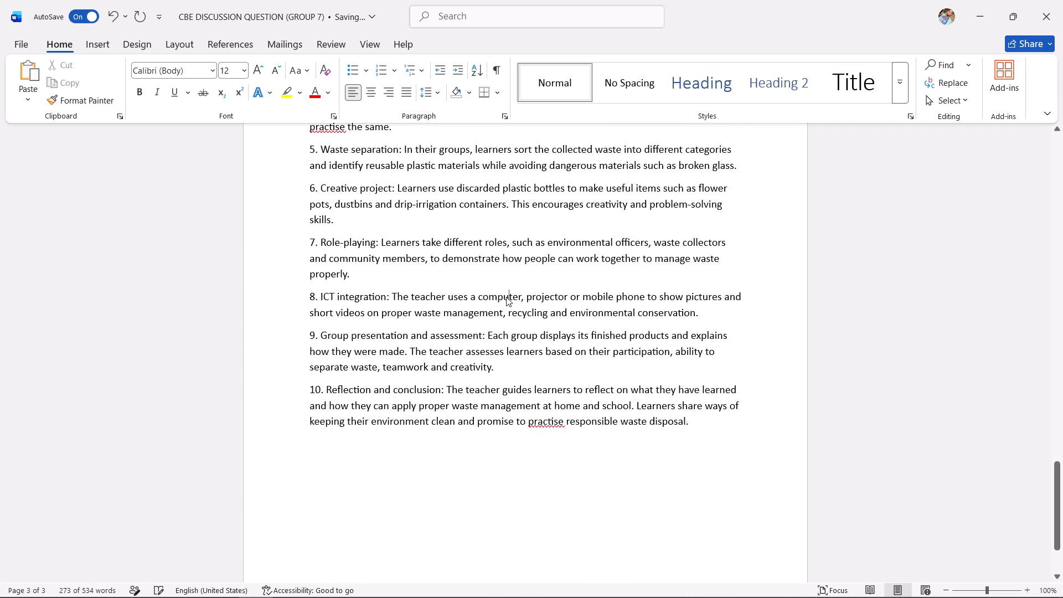
Bold only the word "Introduction" at the start of point 1.
scroll(506, 297, up, 6)
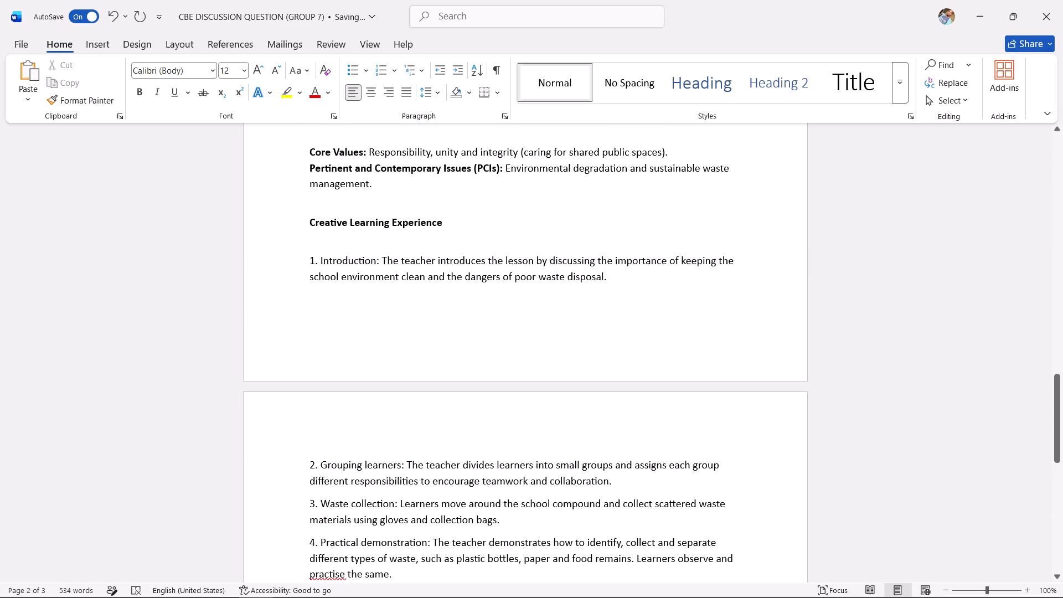
drag(320, 259, 376, 262)
click(382, 233)
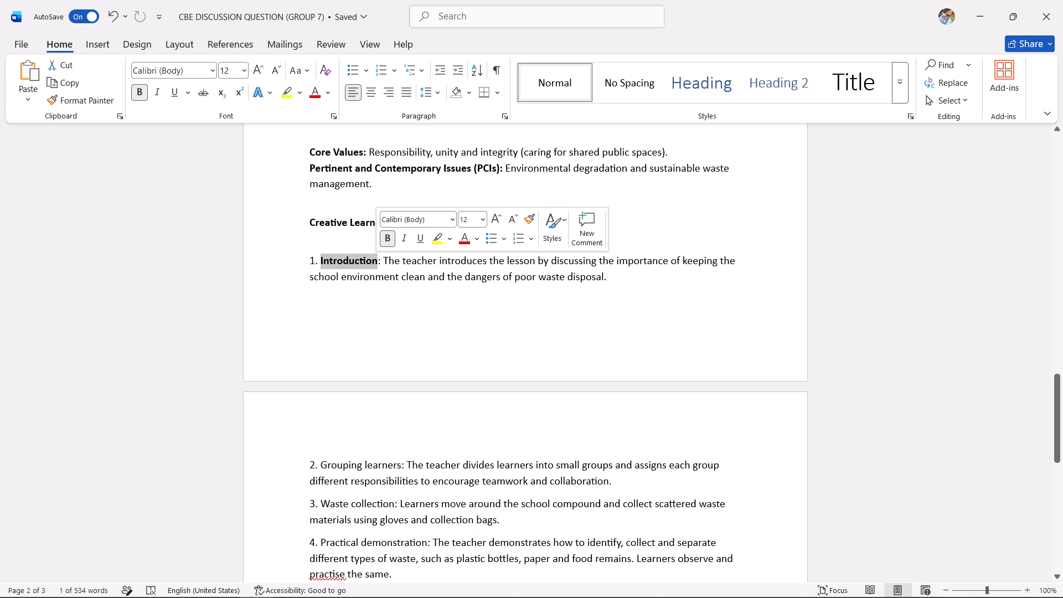
scroll(520, 343, down, 1)
click(466, 341)
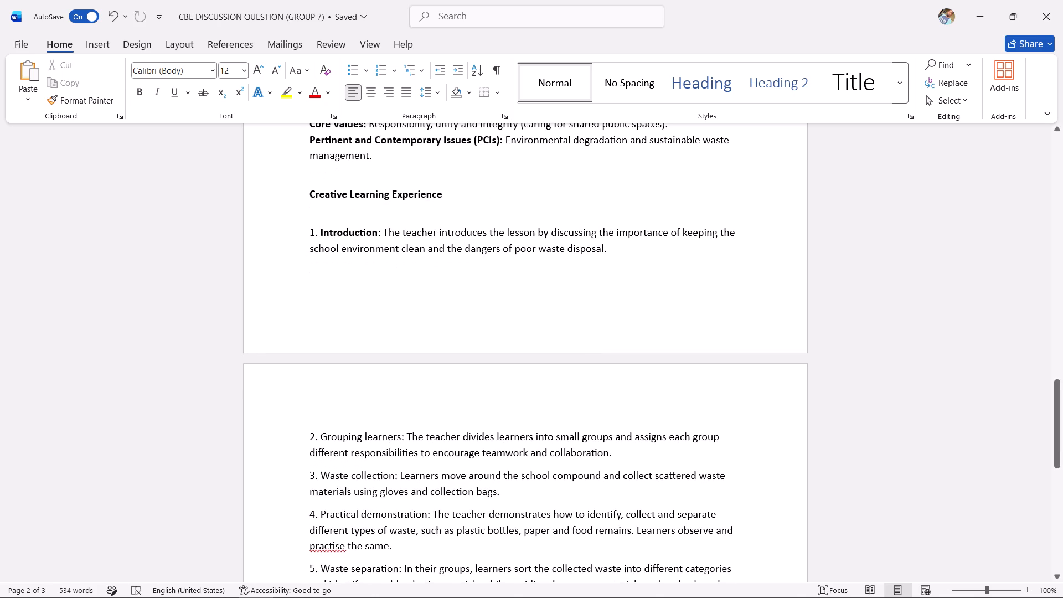
Bold the lead-in "Grouping learners" of point 2, including the period after its number.
scroll(390, 360, down, 2)
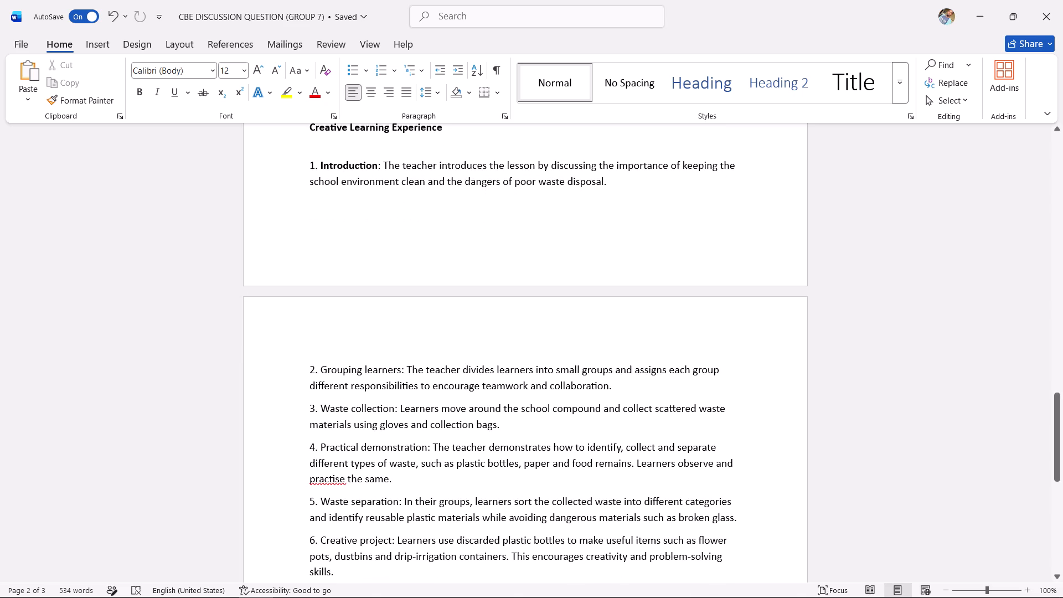
drag(312, 366, 364, 367)
drag(364, 367, 388, 368)
click(395, 341)
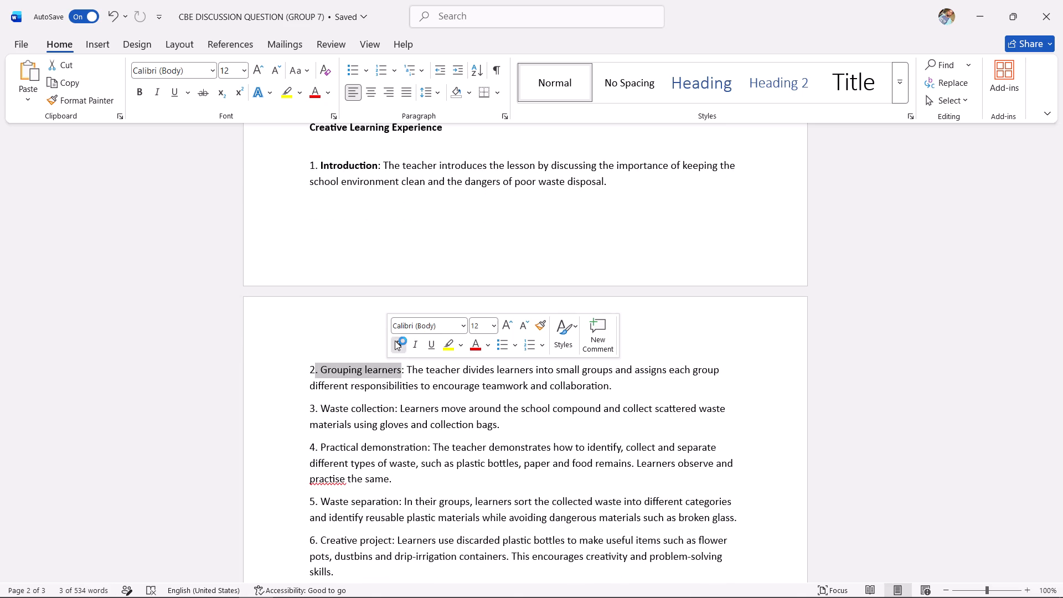
click(321, 346)
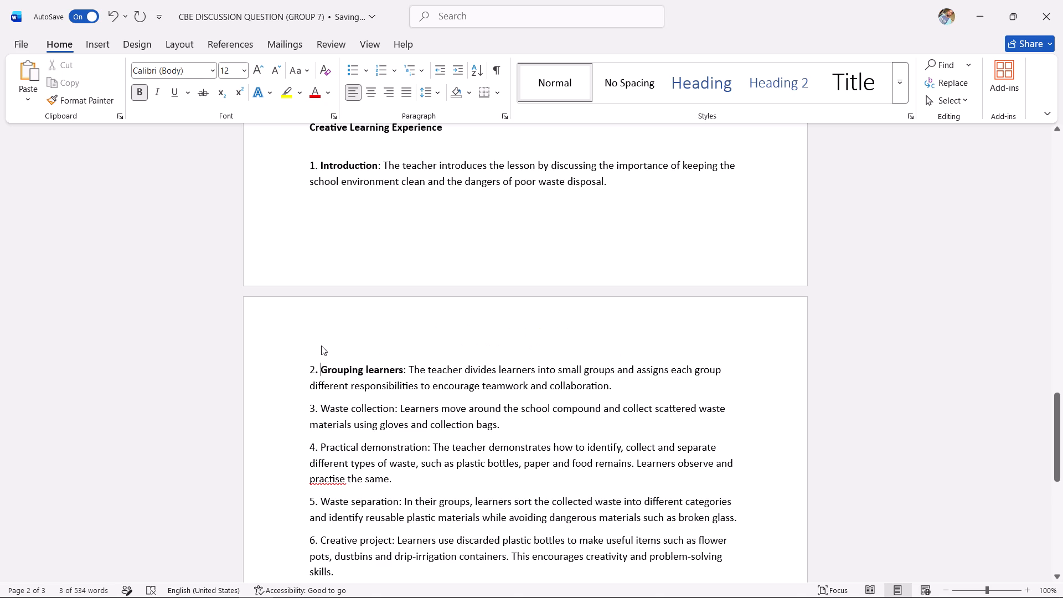
Bold the numbered lead-ins "3. Waste collection", "4. Practical demonstration" and "5. Waste separation".
drag(308, 408, 328, 408)
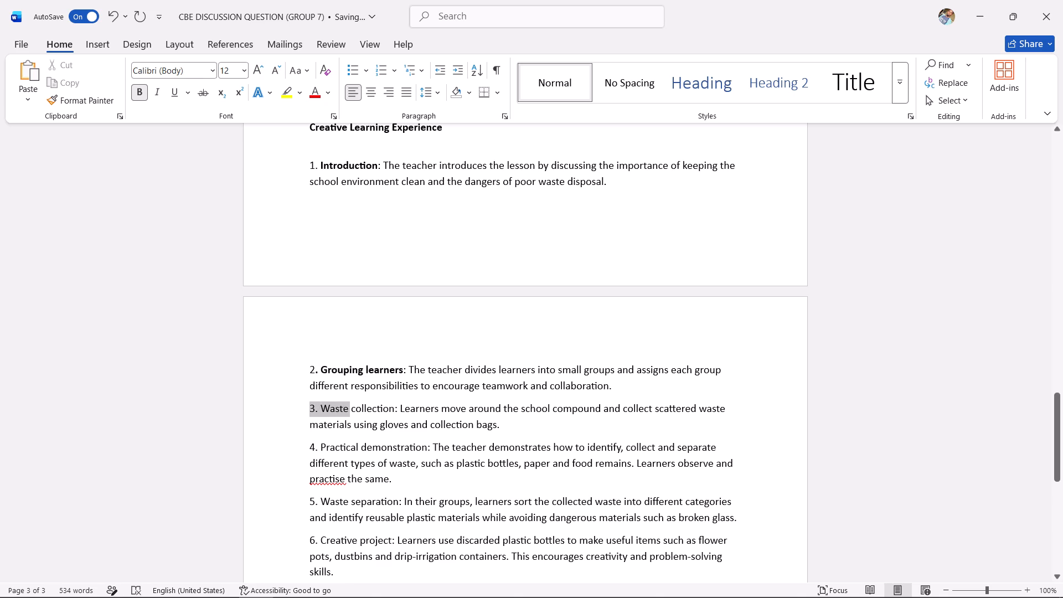
drag(328, 408, 375, 414)
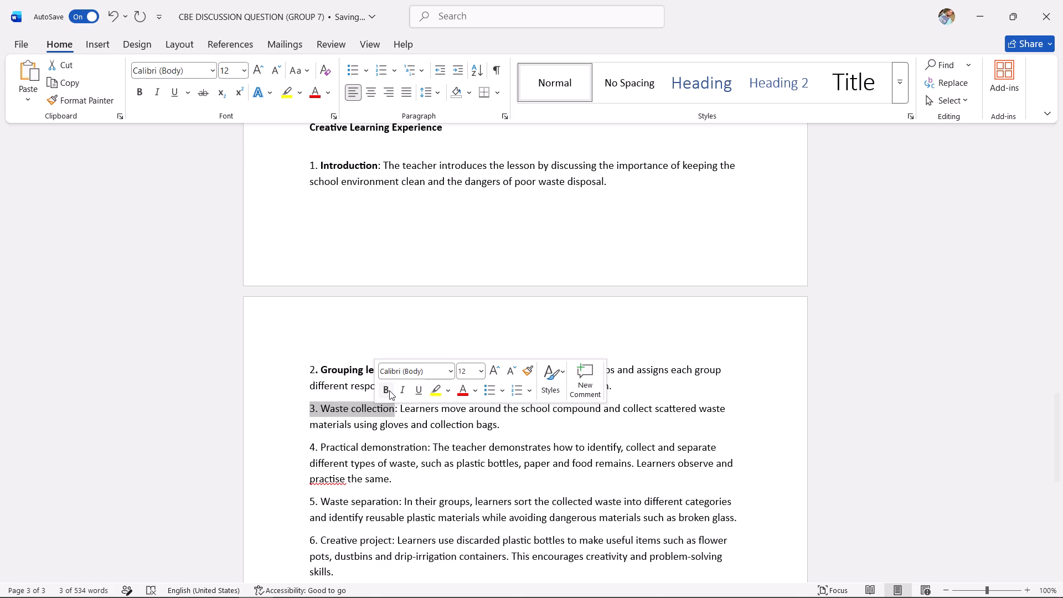
click(389, 390)
click(329, 446)
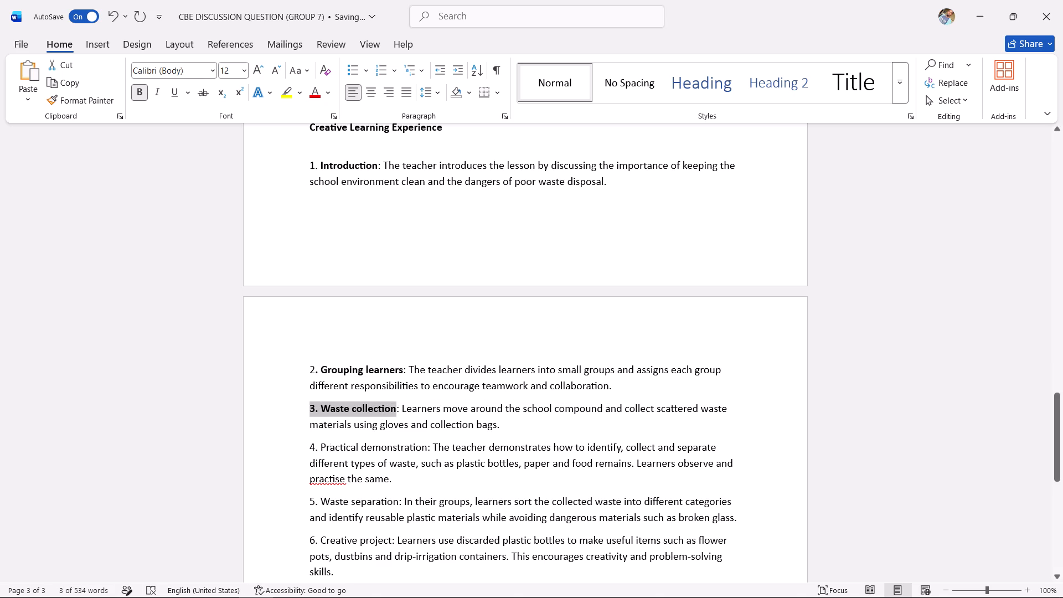
drag(309, 446, 379, 451)
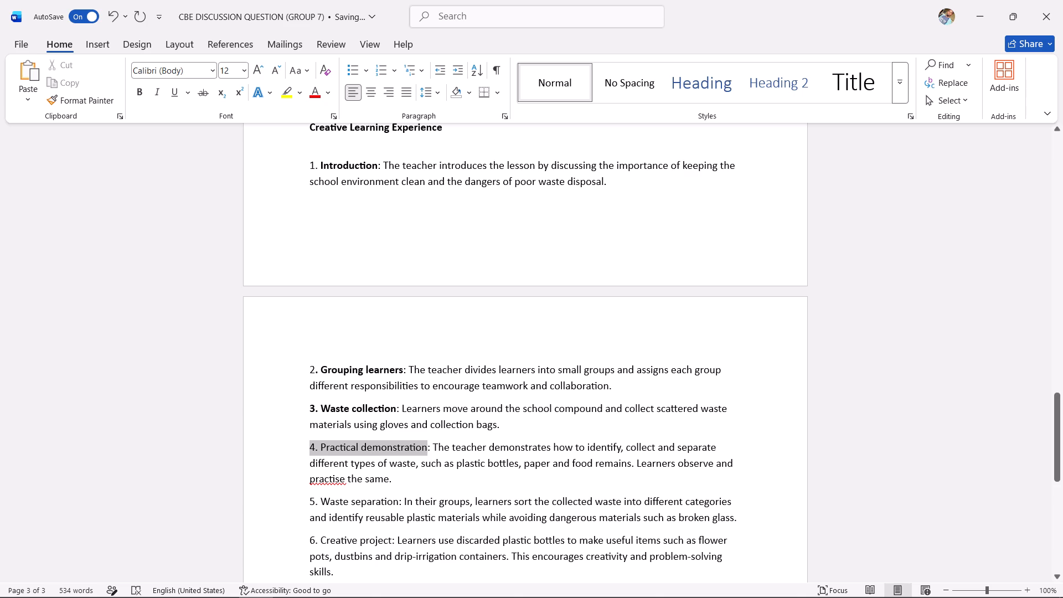
drag(379, 451, 400, 451)
click(407, 429)
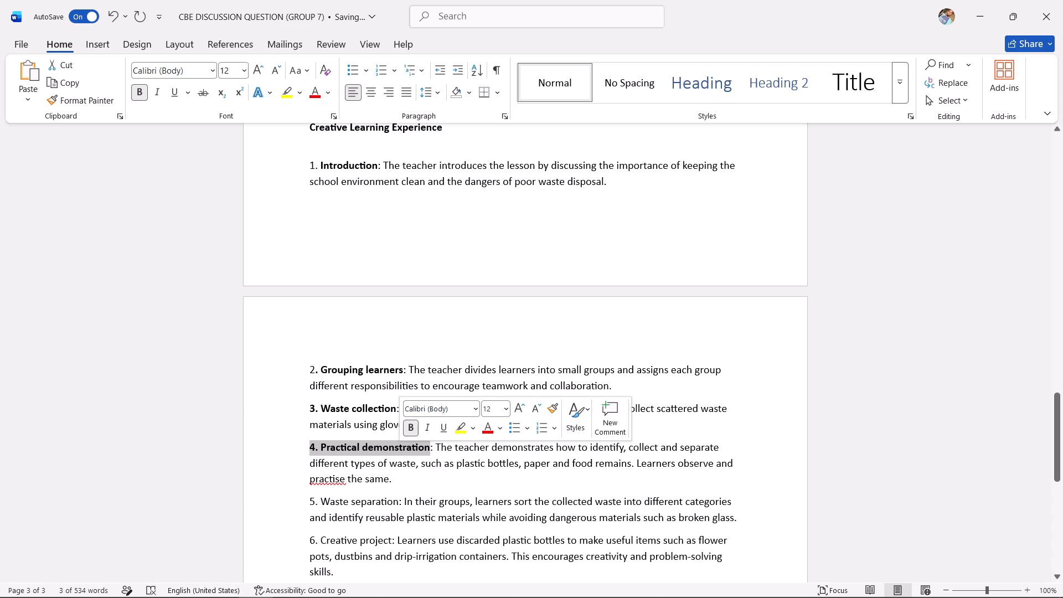
drag(309, 501, 373, 507)
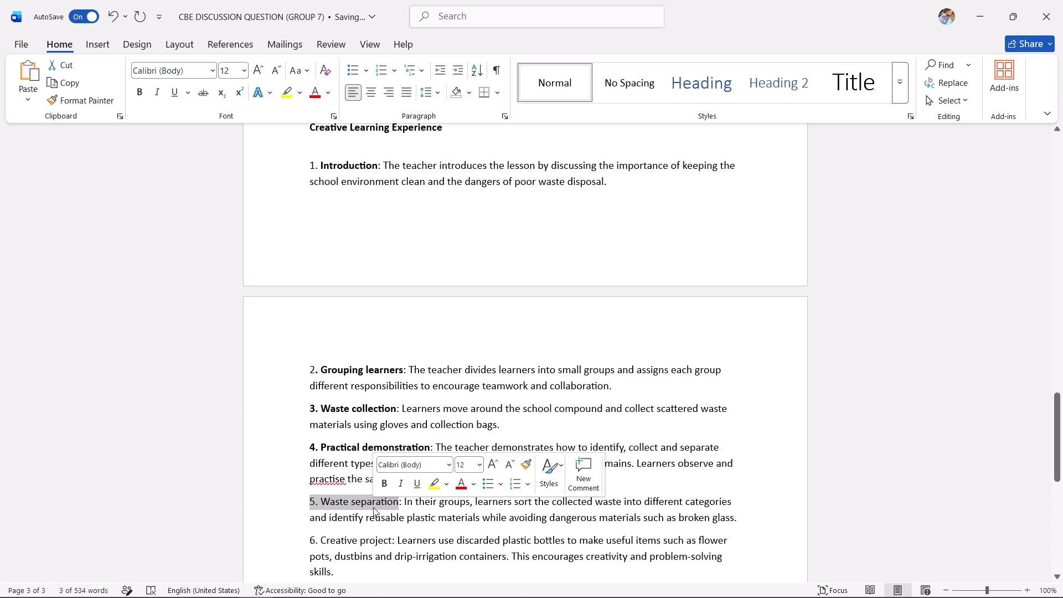
click(380, 478)
Bold the numbered lead-in "6. Creative project".
scroll(360, 524, down, 1)
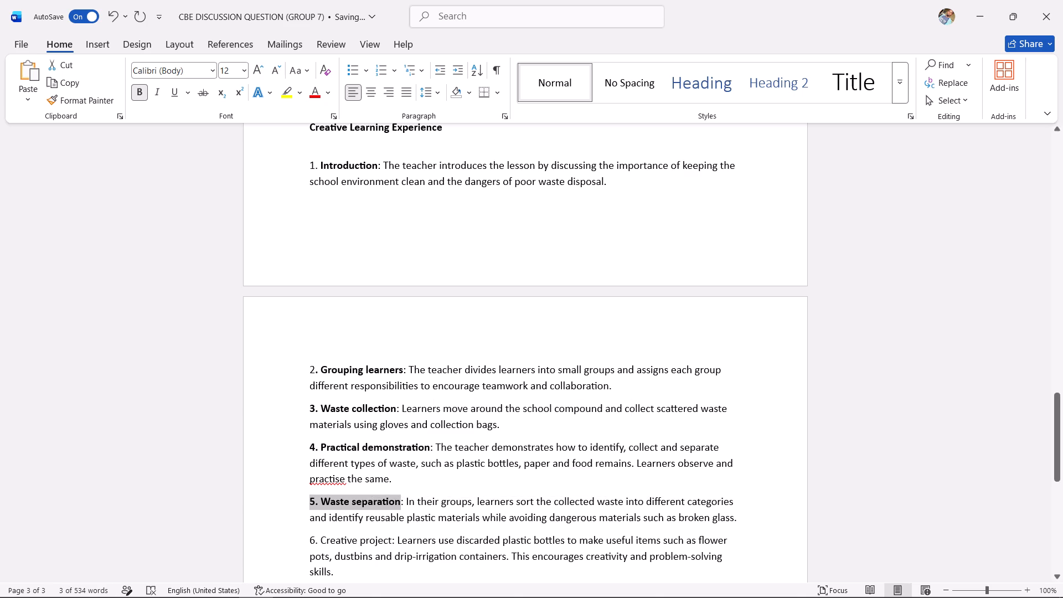
scroll(360, 524, down, 1)
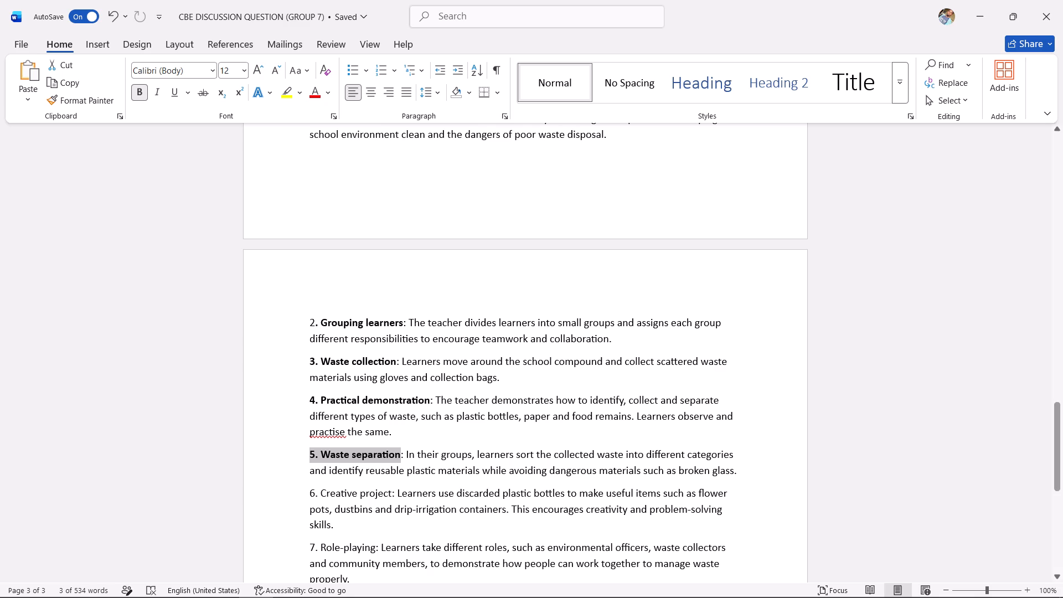
click(359, 529)
drag(308, 490, 308, 490)
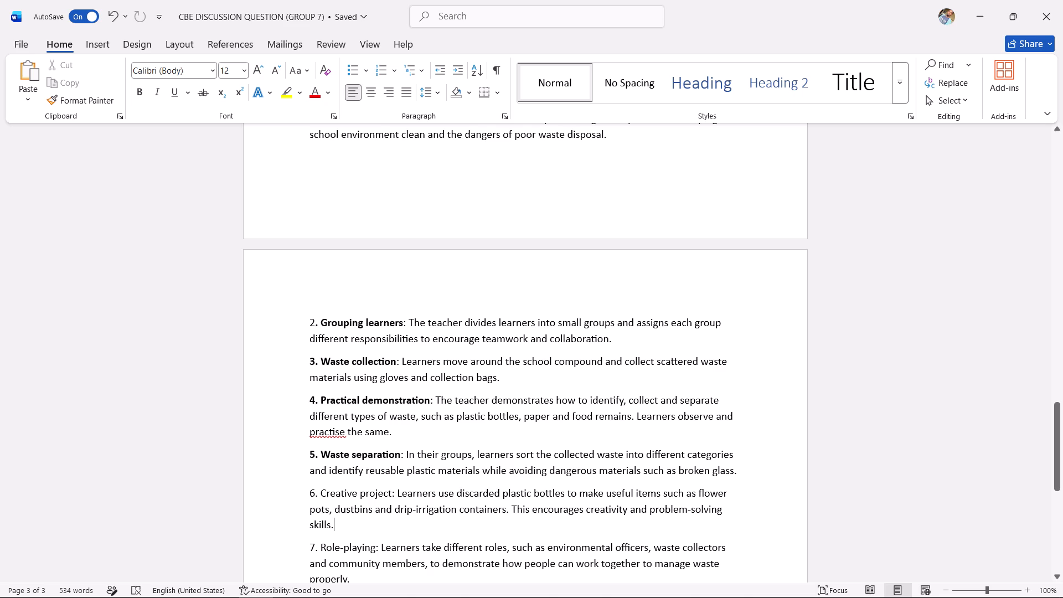
drag(308, 490, 371, 499)
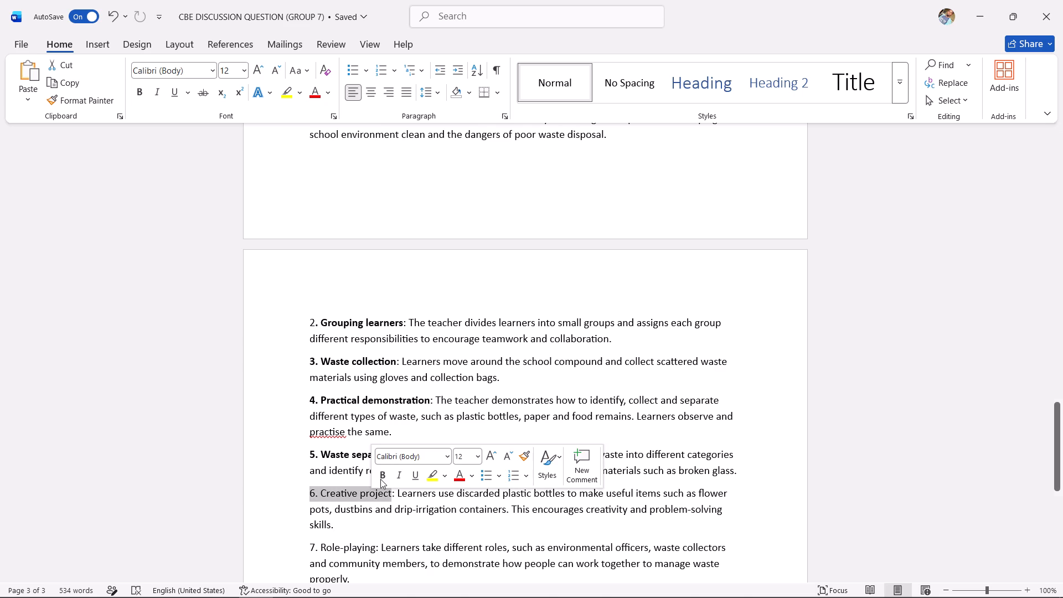
click(385, 468)
Bold the number "2." in front of "Grouping learners" to match the other numbered lead-ins.
click(311, 326)
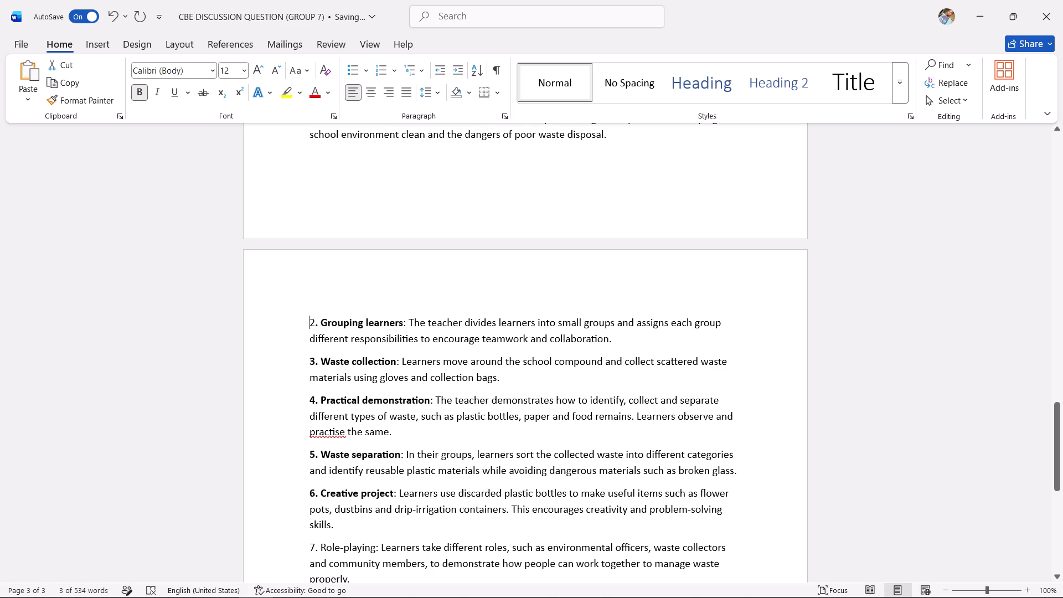
click(309, 324)
click(309, 324)
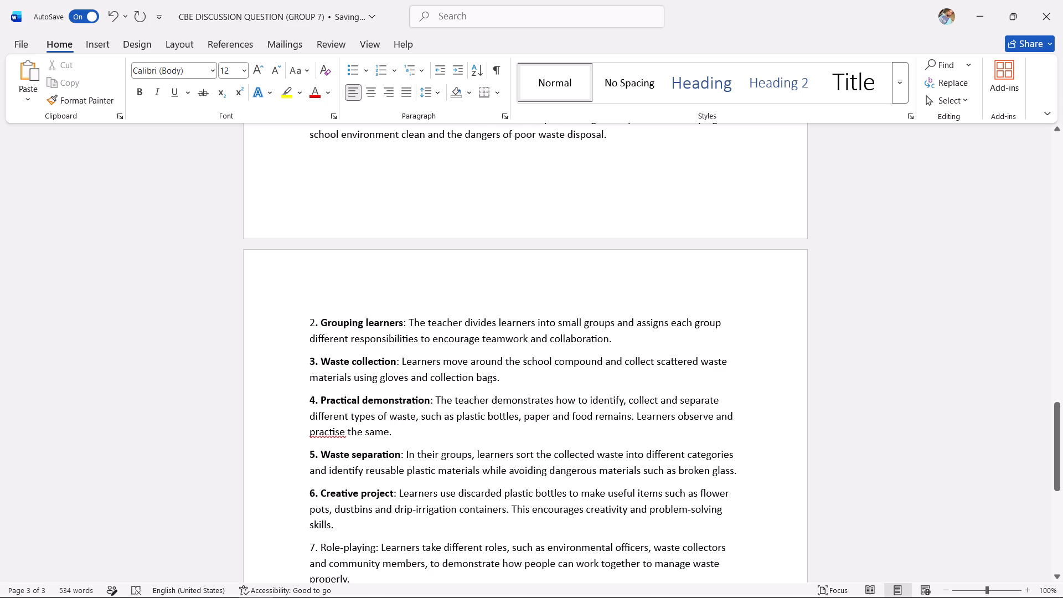
drag(308, 319, 321, 325)
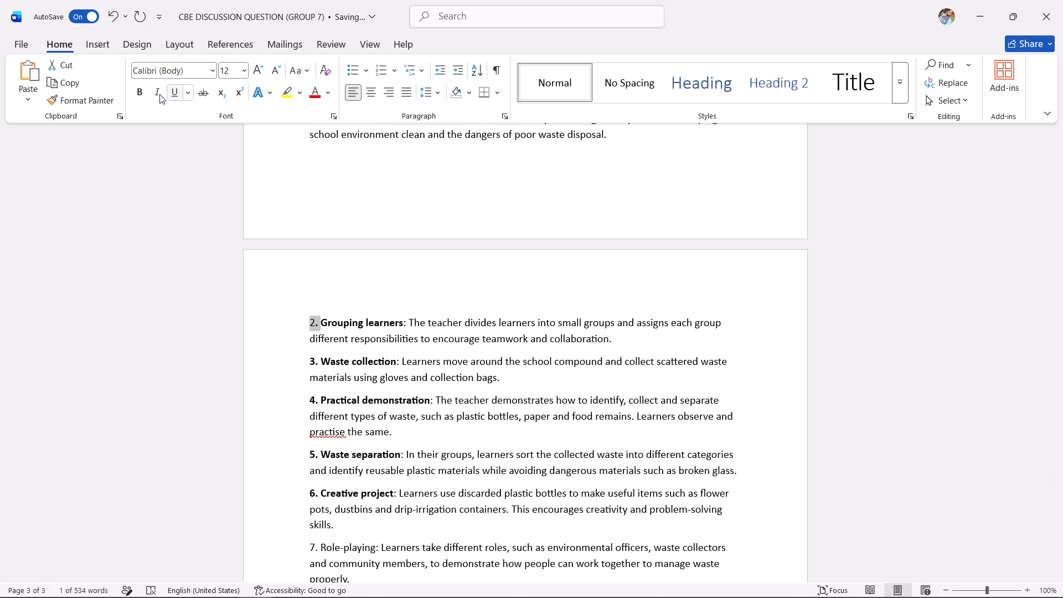
click(143, 94)
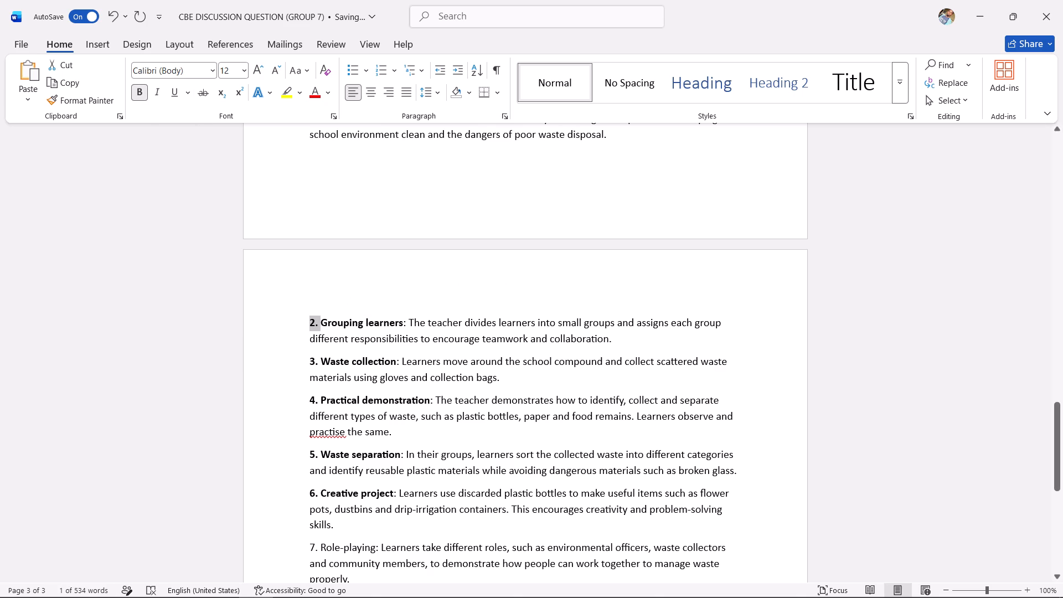
scroll(334, 219, up, 2)
click(326, 267)
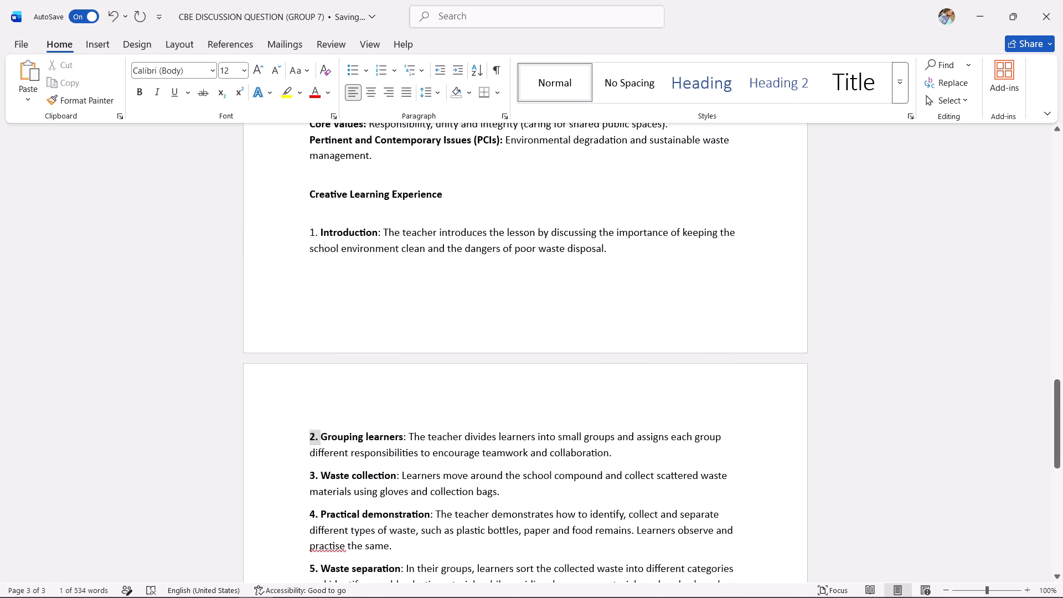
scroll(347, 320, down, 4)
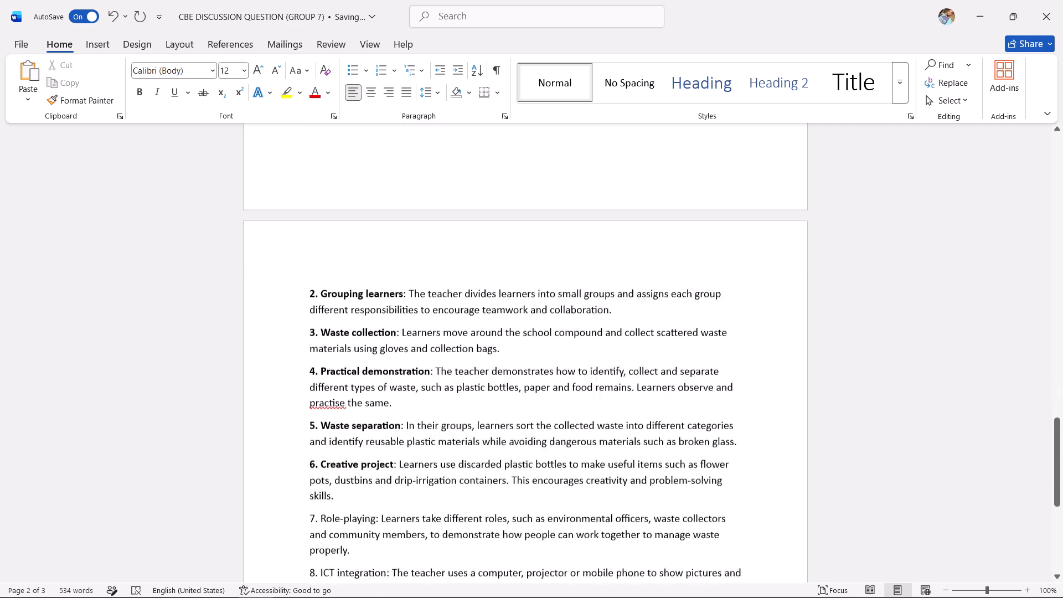
Turn on the computer's mobile hotspot in the Windows quick settings and return to the Word document.
scroll(347, 320, down, 2)
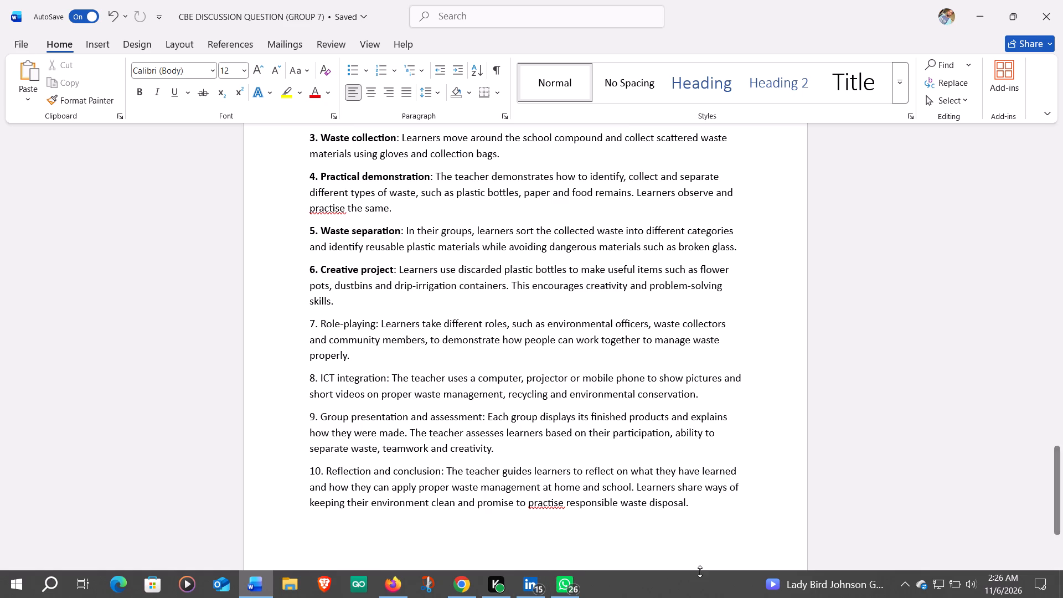
click(1045, 584)
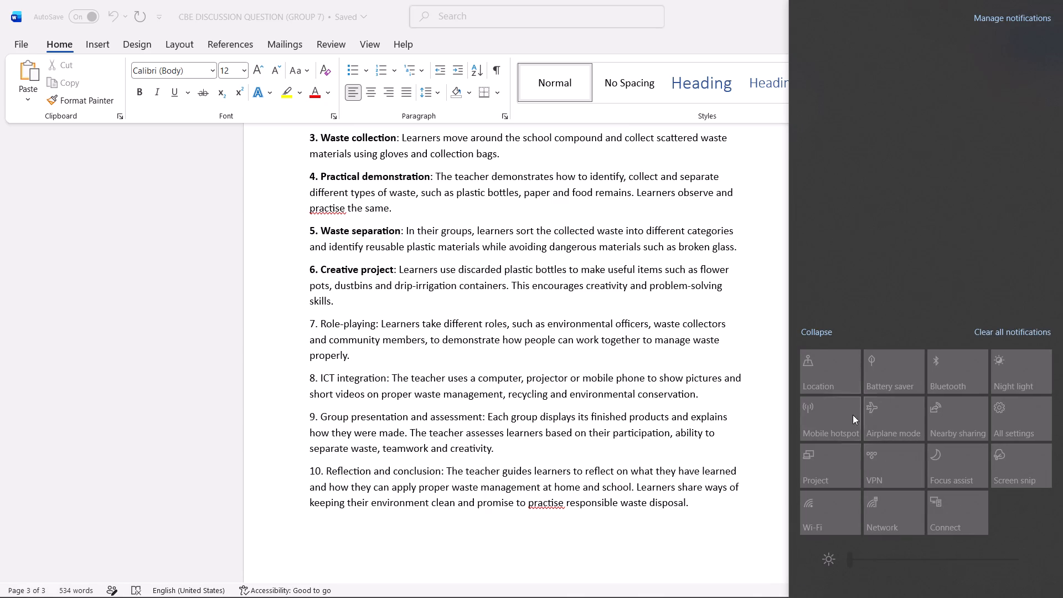
click(839, 410)
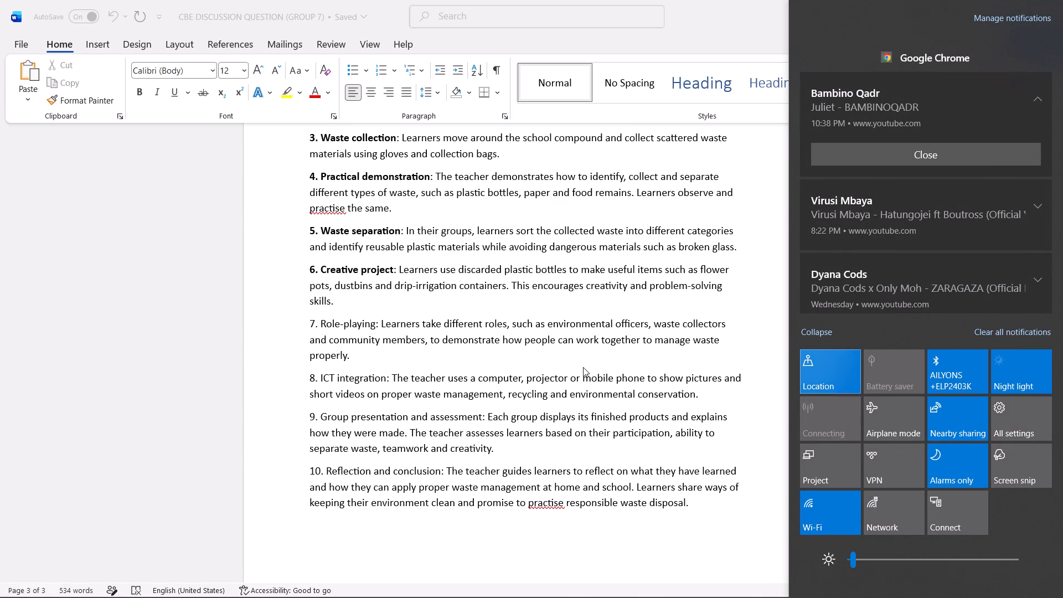
click(550, 355)
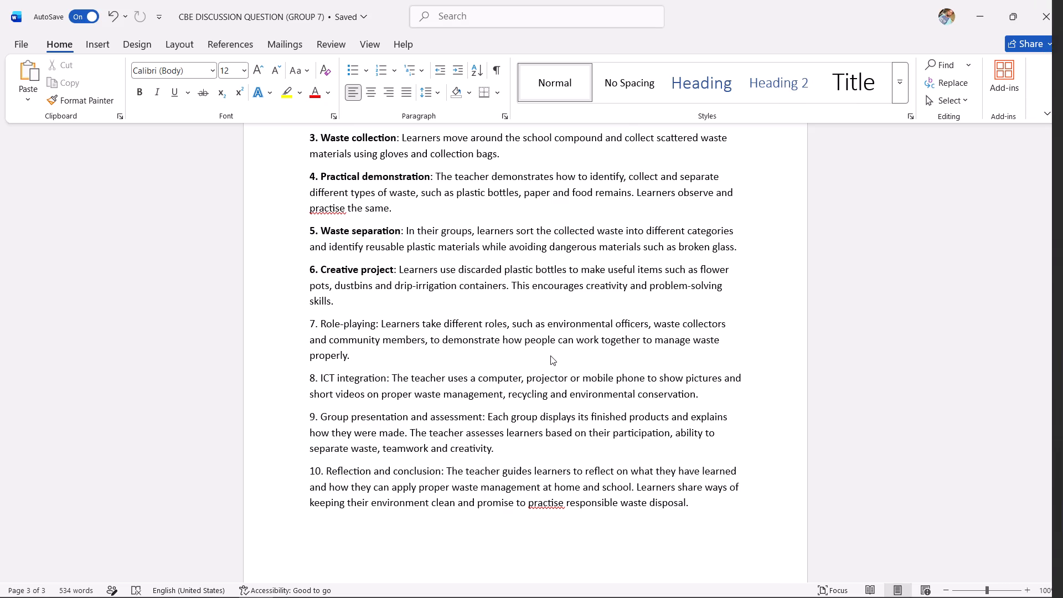
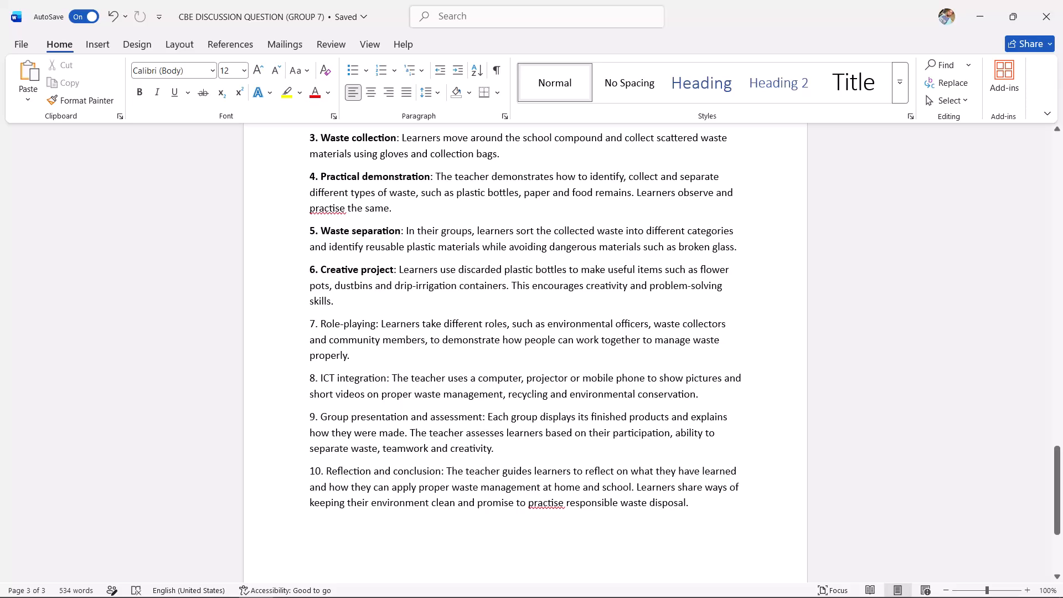
Delete all ten numbered activity points under the Creative Learning Experience heading, from "1. Introduction" through "10. Reflection and conclusion".
scroll(515, 305, up, 6)
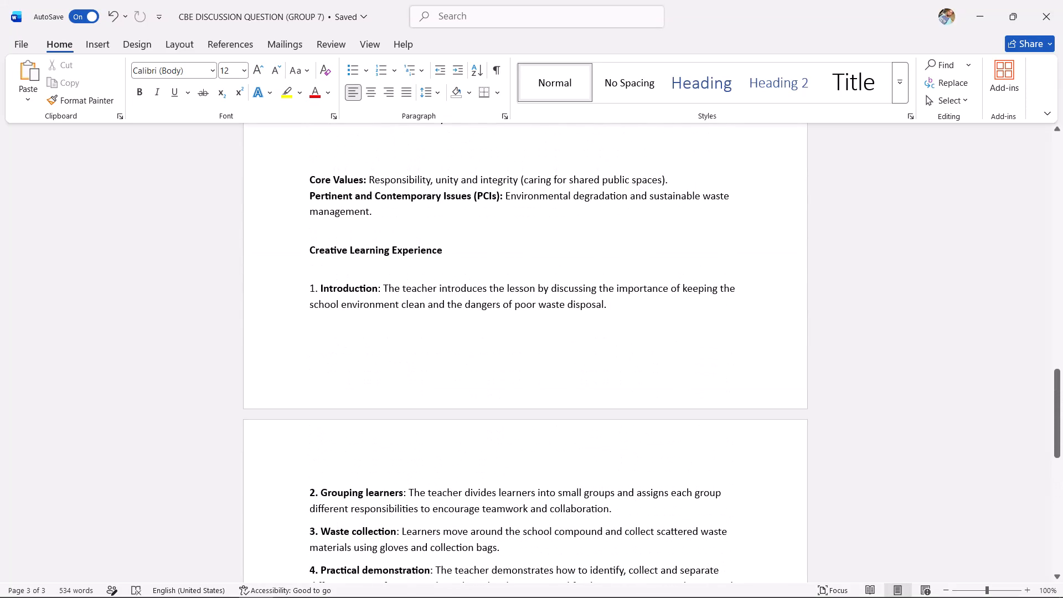
drag(307, 288, 510, 534)
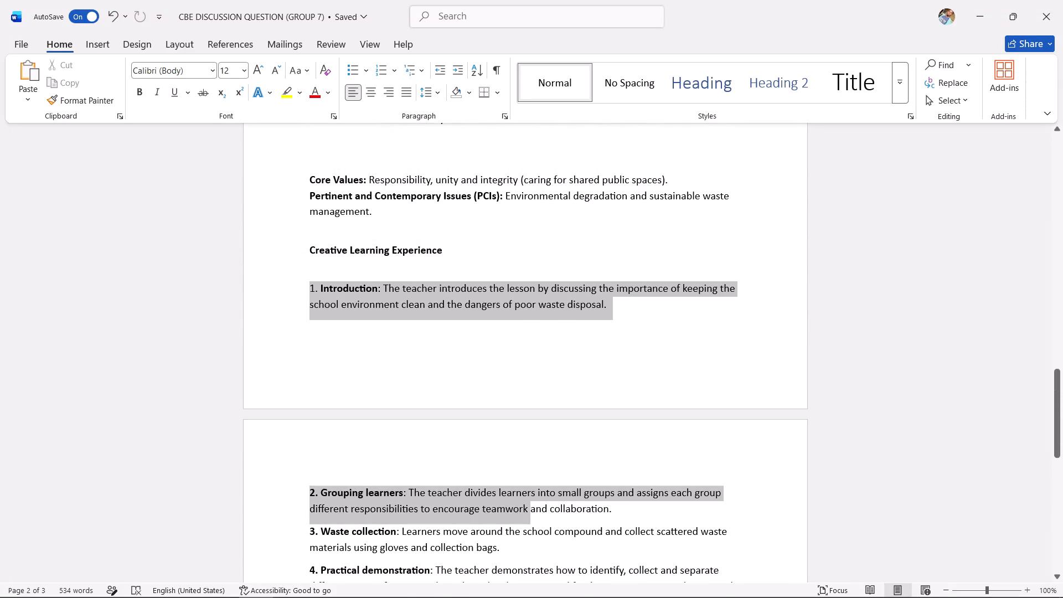
drag(510, 534, 568, 475)
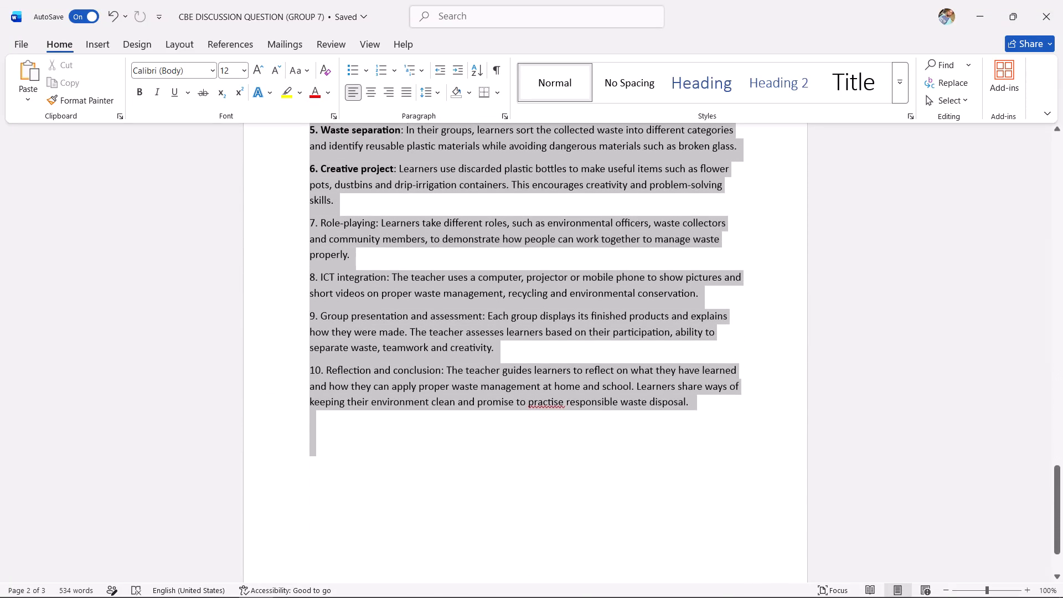
drag(568, 475, 703, 401)
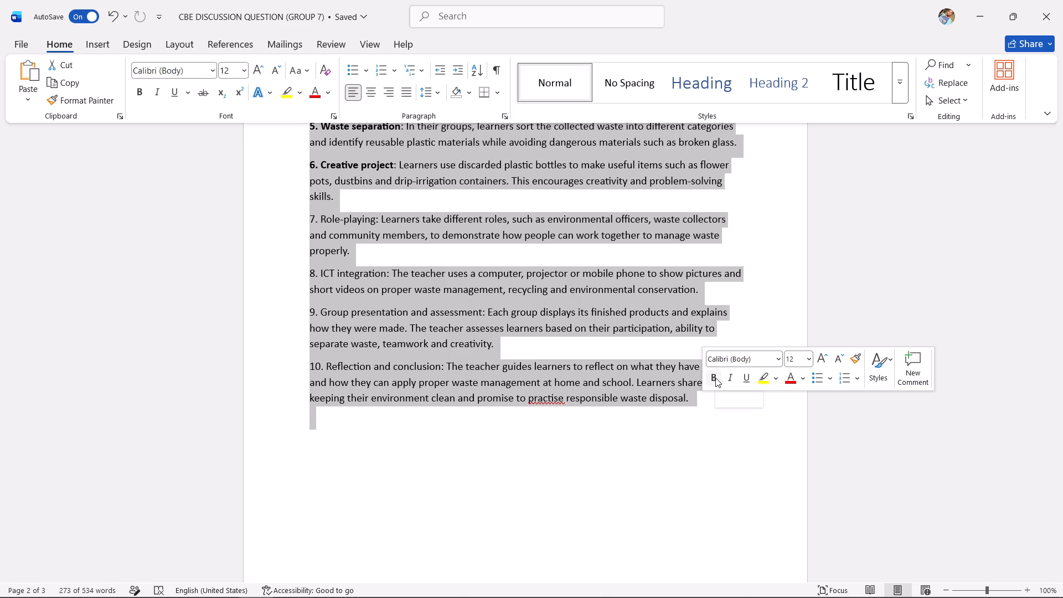
key(BackSpace)
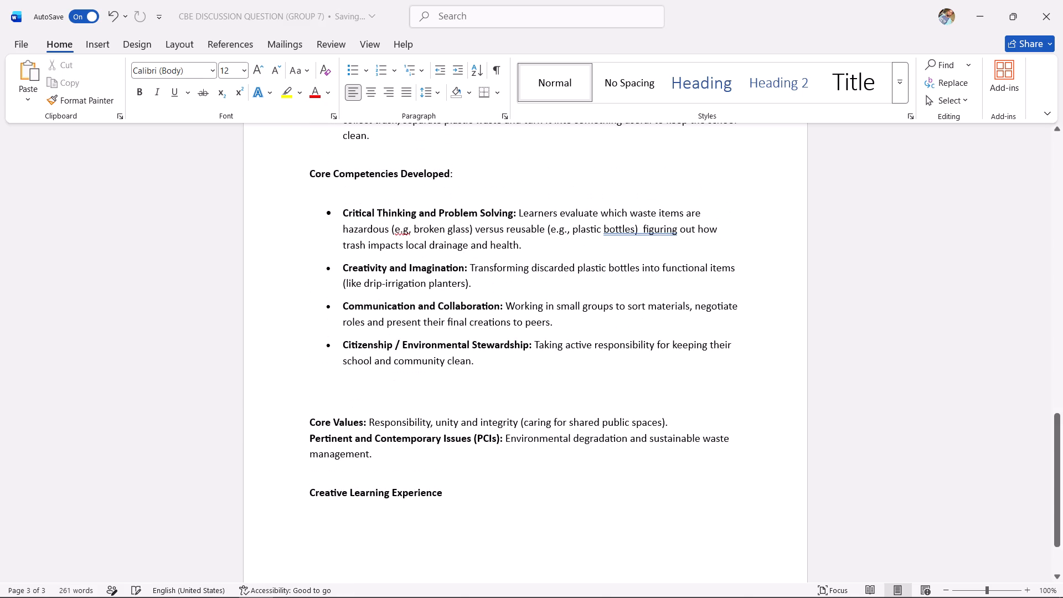
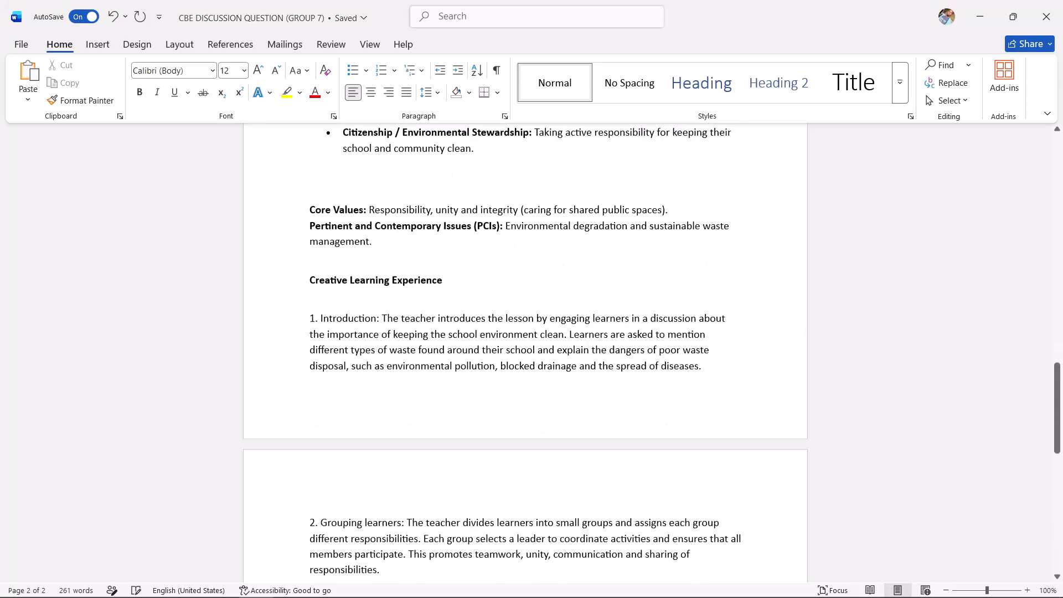
Make the label "1. Introduction" bold under the Creative Learning Experience heading, leaving its colon and description in regular weight.
scroll(311, 520, down, 1)
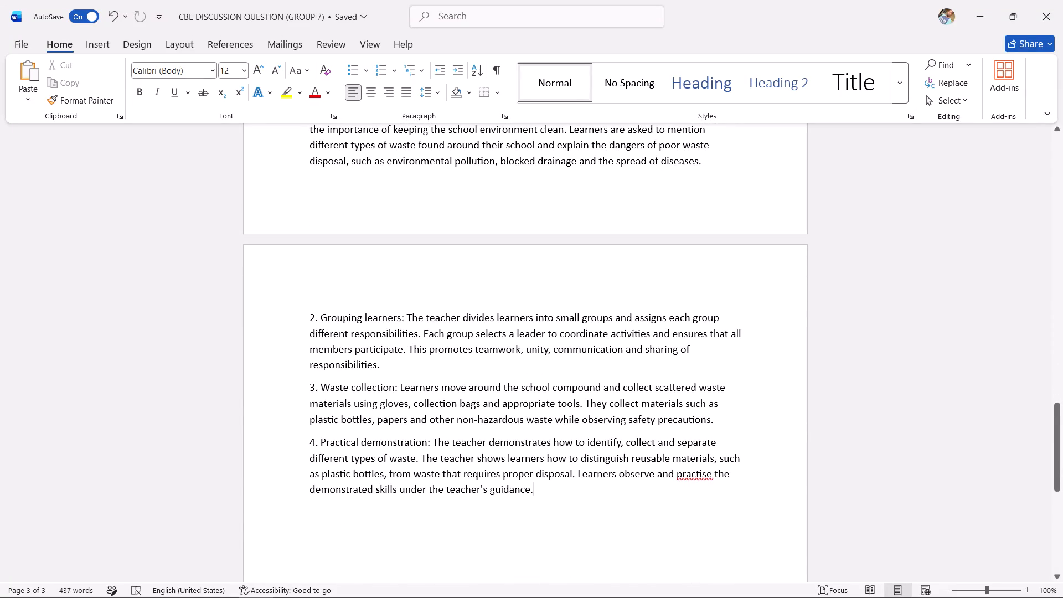
scroll(311, 520, up, 2)
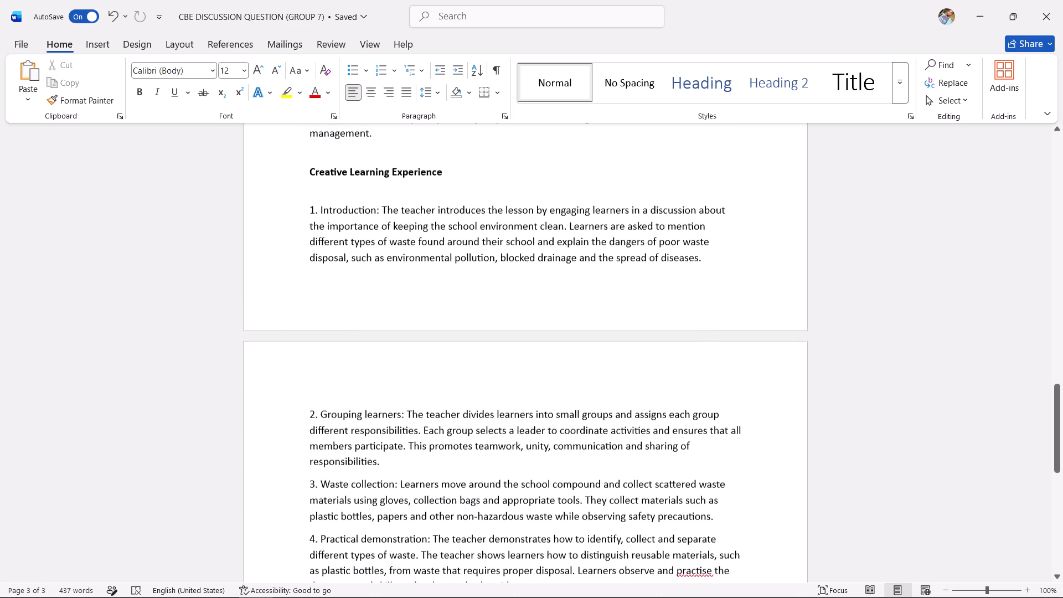
scroll(311, 520, up, 1)
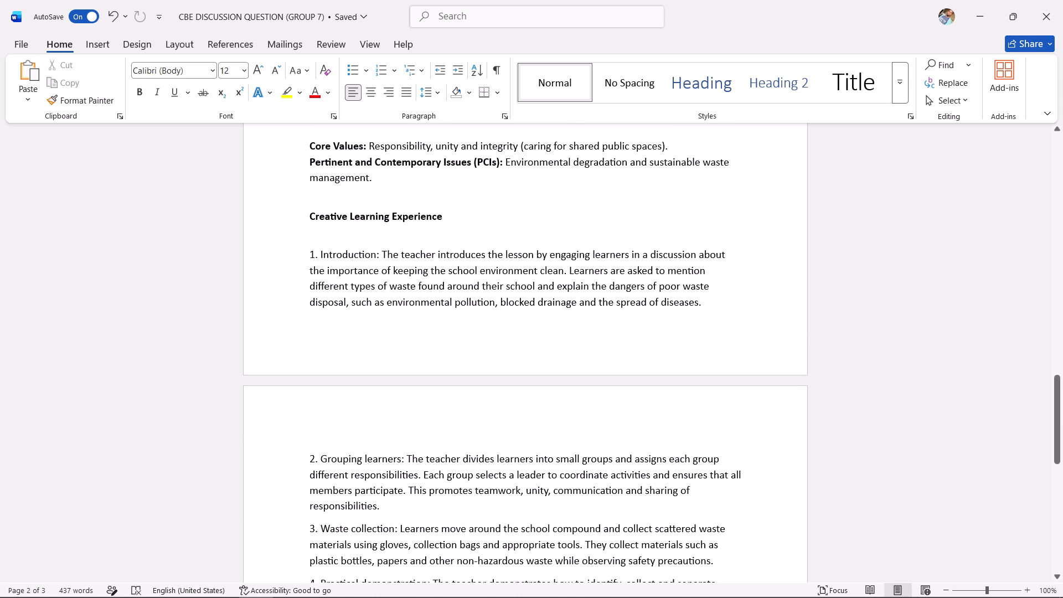
drag(320, 254, 378, 257)
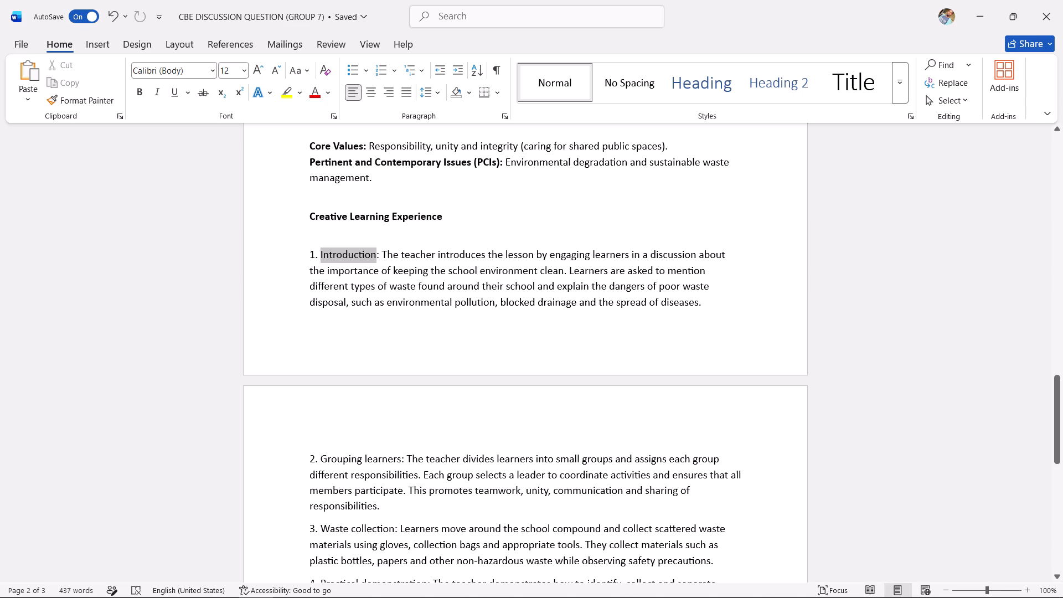
drag(378, 257, 383, 257)
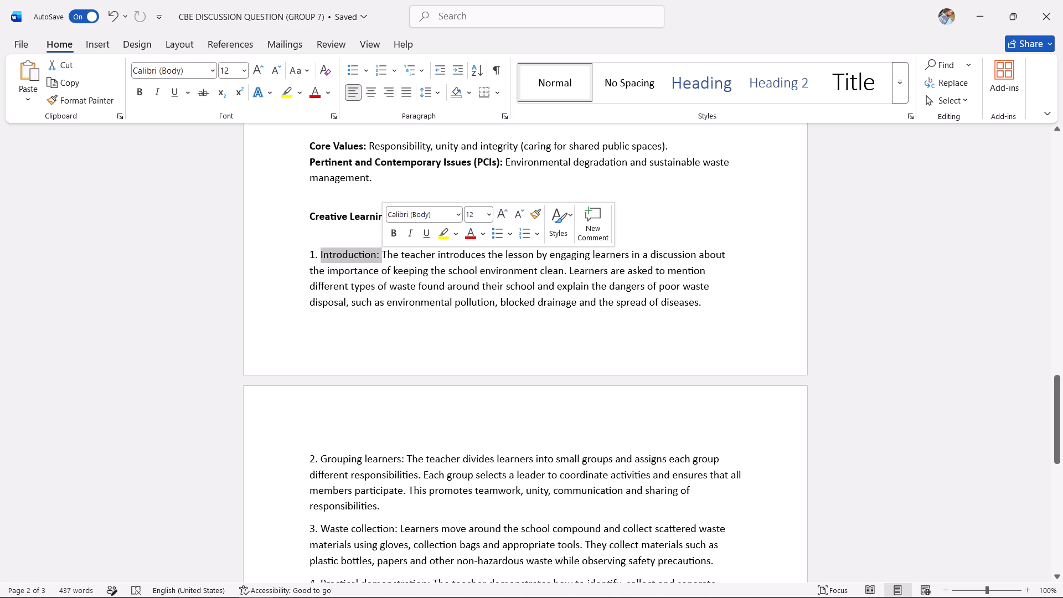
click(513, 179)
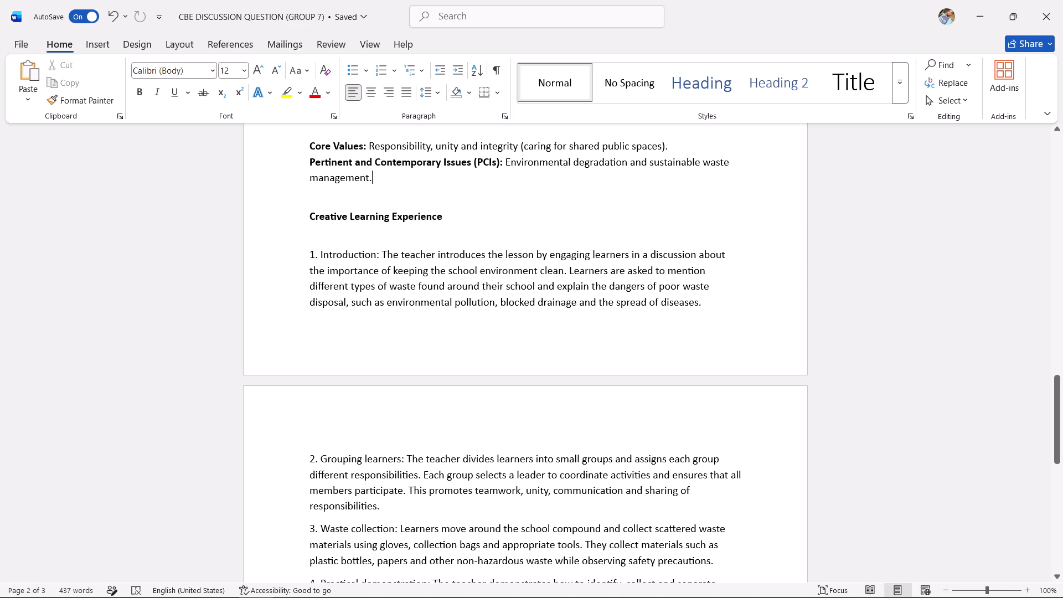
drag(311, 251, 345, 256)
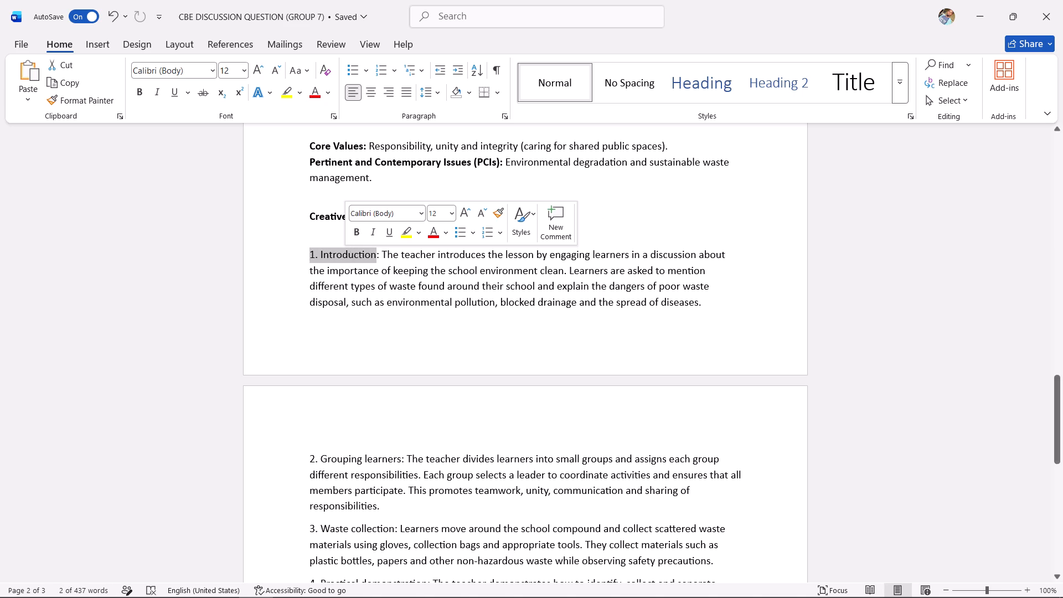
click(352, 239)
click(381, 327)
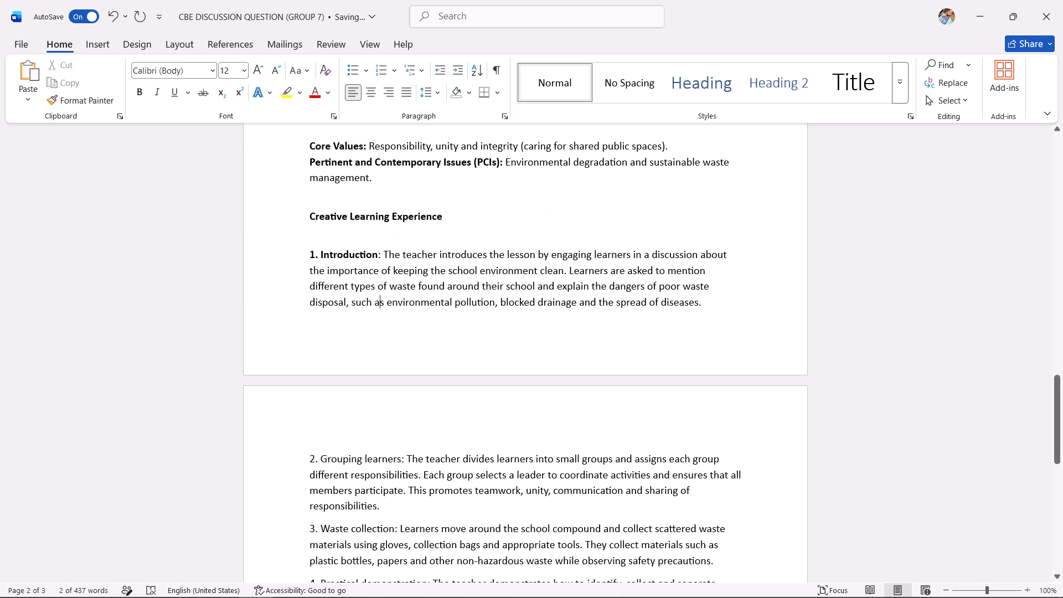
Remove the comma after "disposal" in the Introduction paragraph, keeping a single space before "such as".
scroll(381, 327, down, 1)
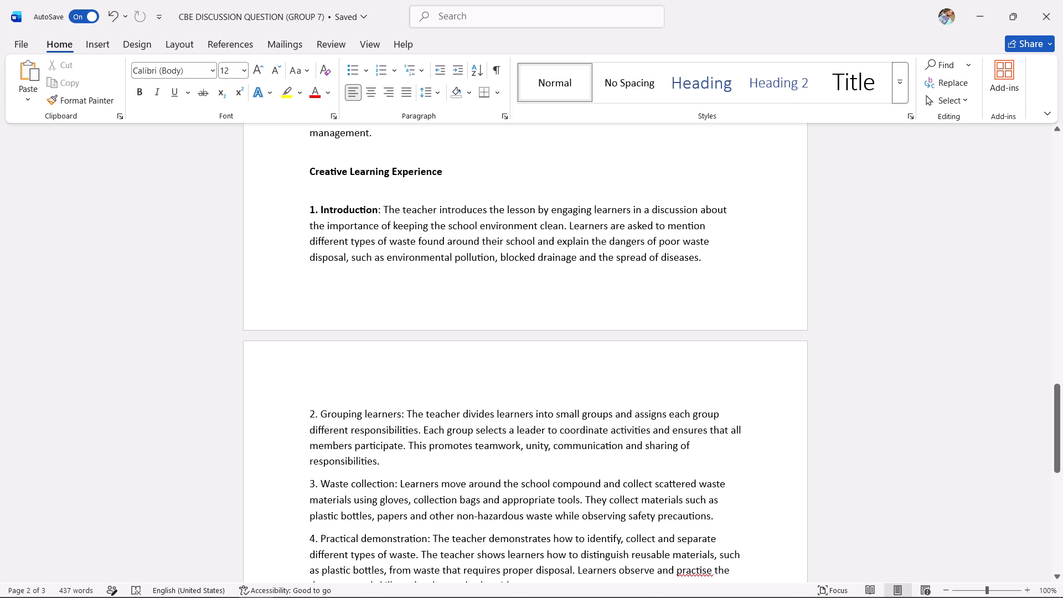
double_click(348, 262)
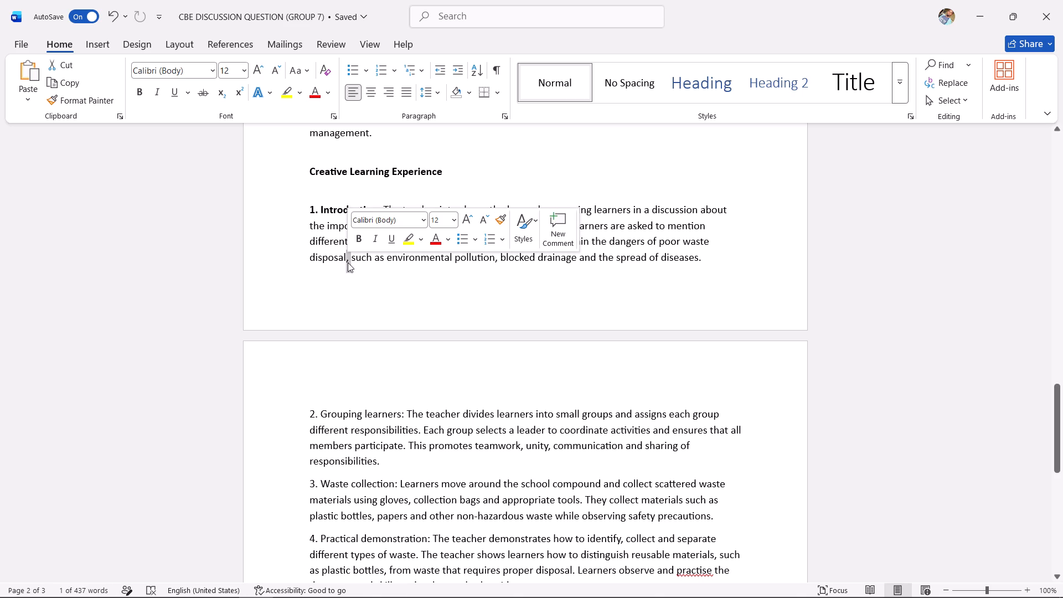
key(BackSpace)
key(space)
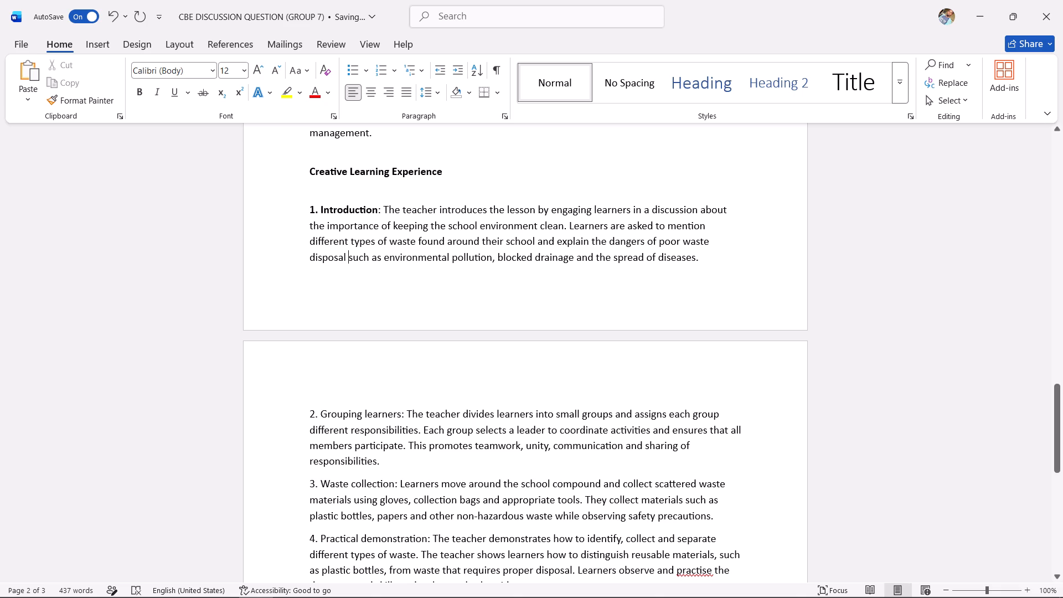
Make the label "2. Grouping learners" bold, including its number but not the colon.
scroll(515, 328, down, 2)
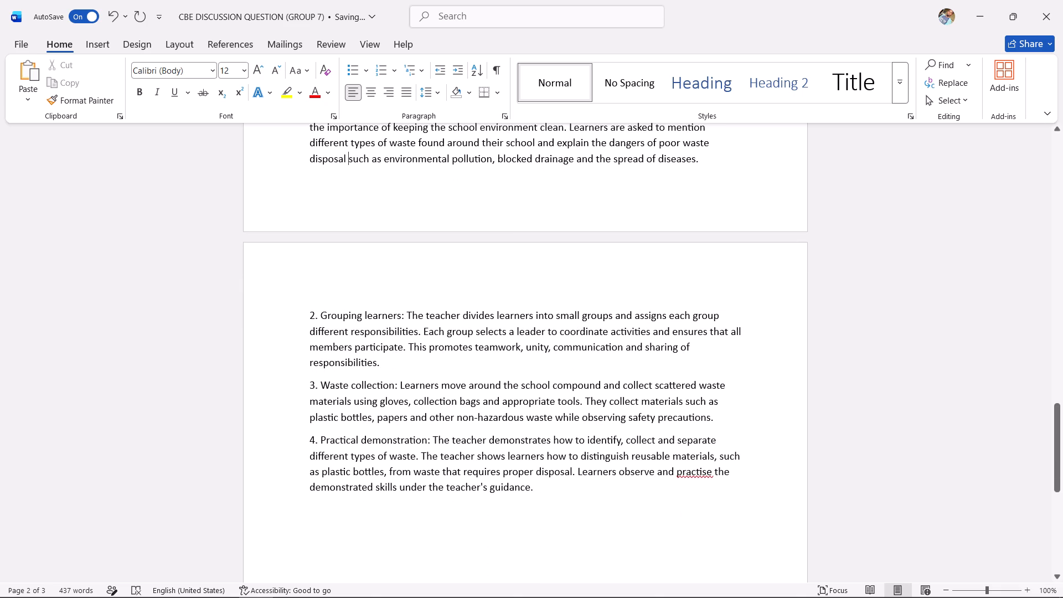
drag(322, 316, 331, 316)
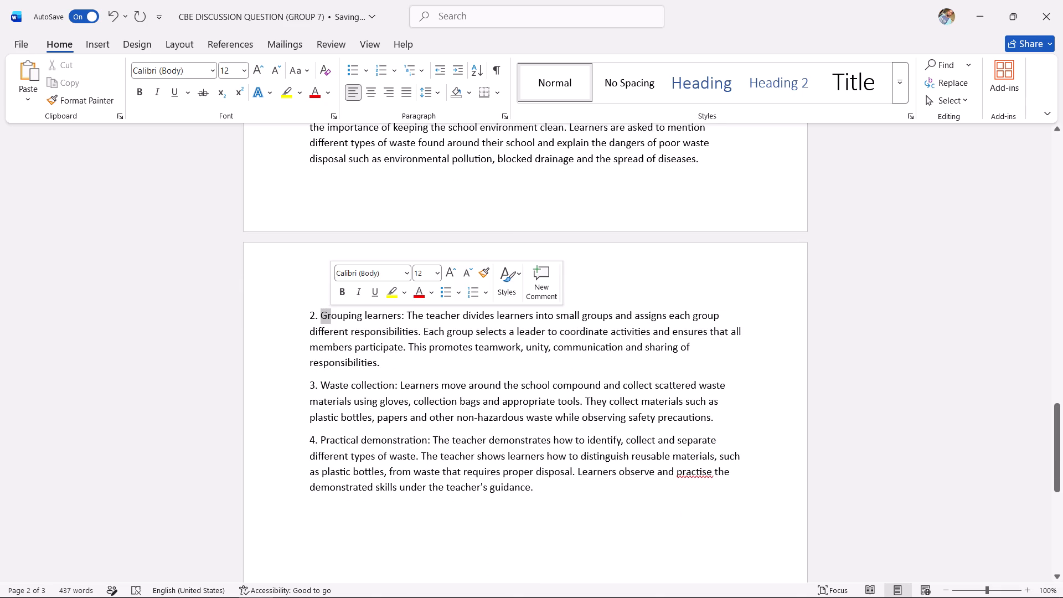
click(314, 270)
drag(309, 311, 319, 312)
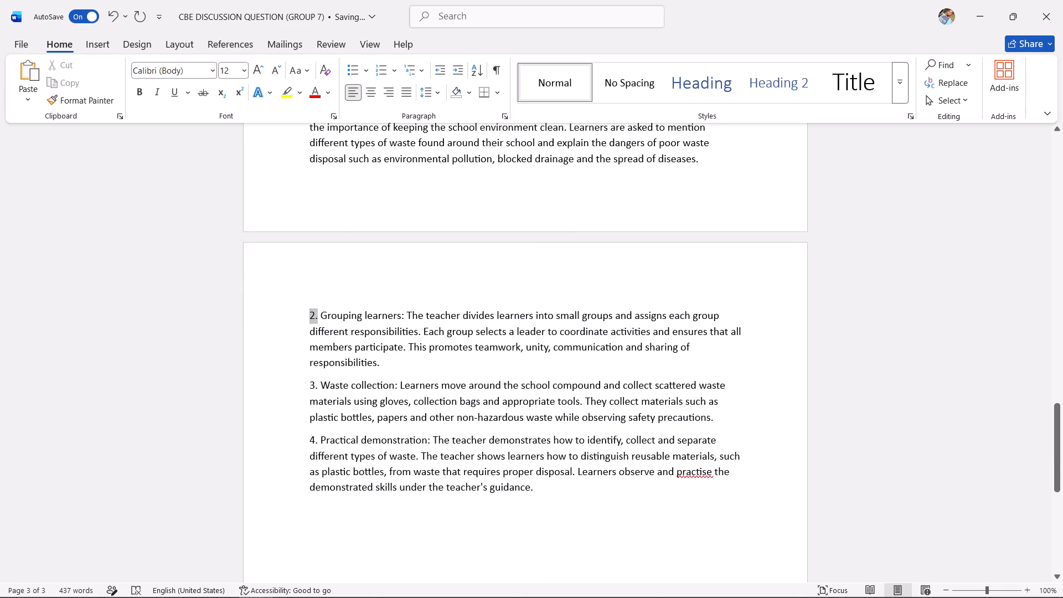
drag(319, 312, 389, 318)
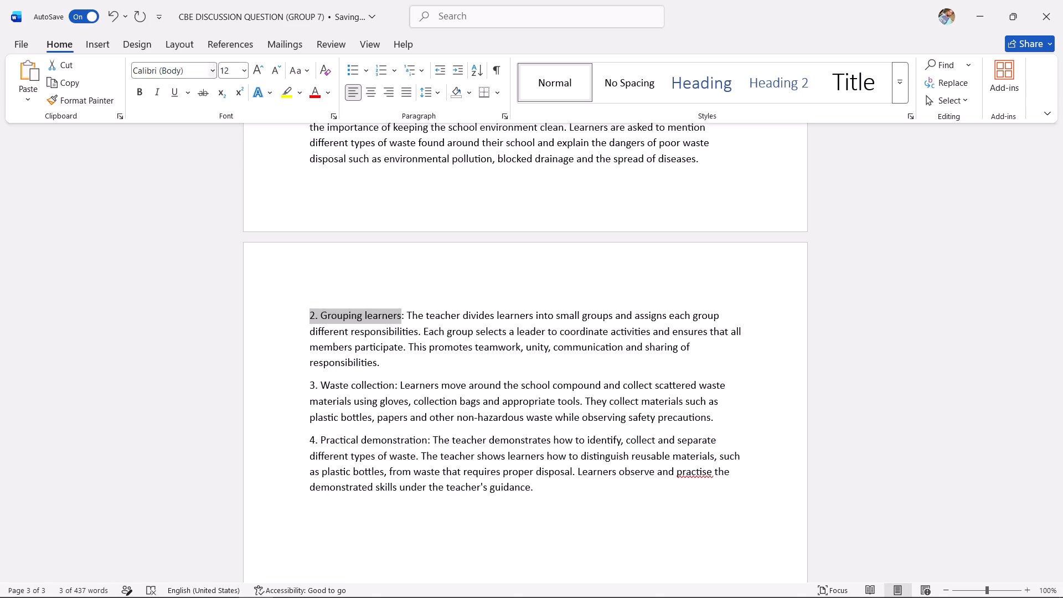
click(141, 89)
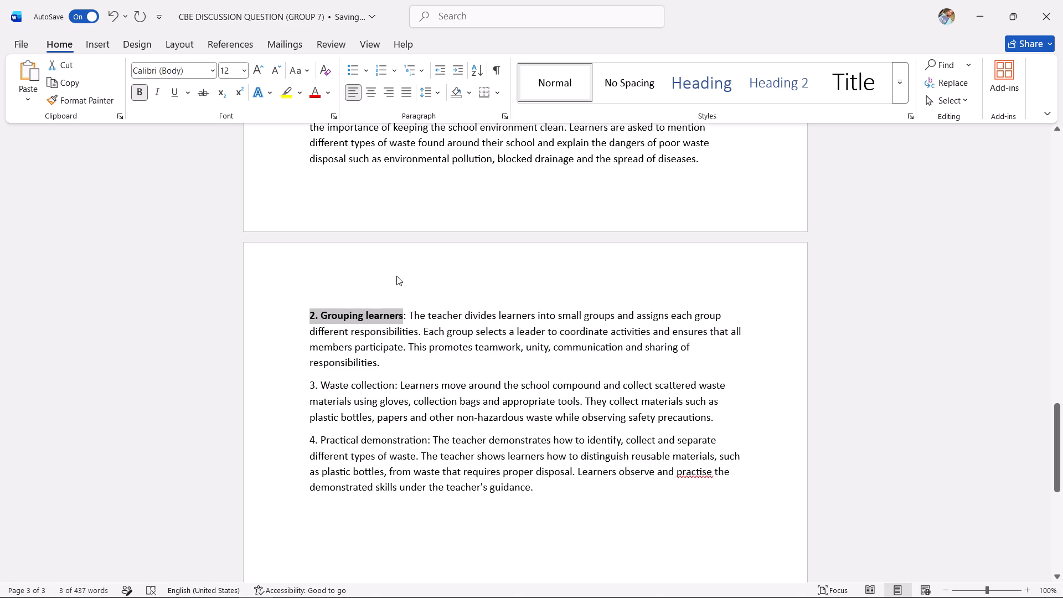
click(399, 274)
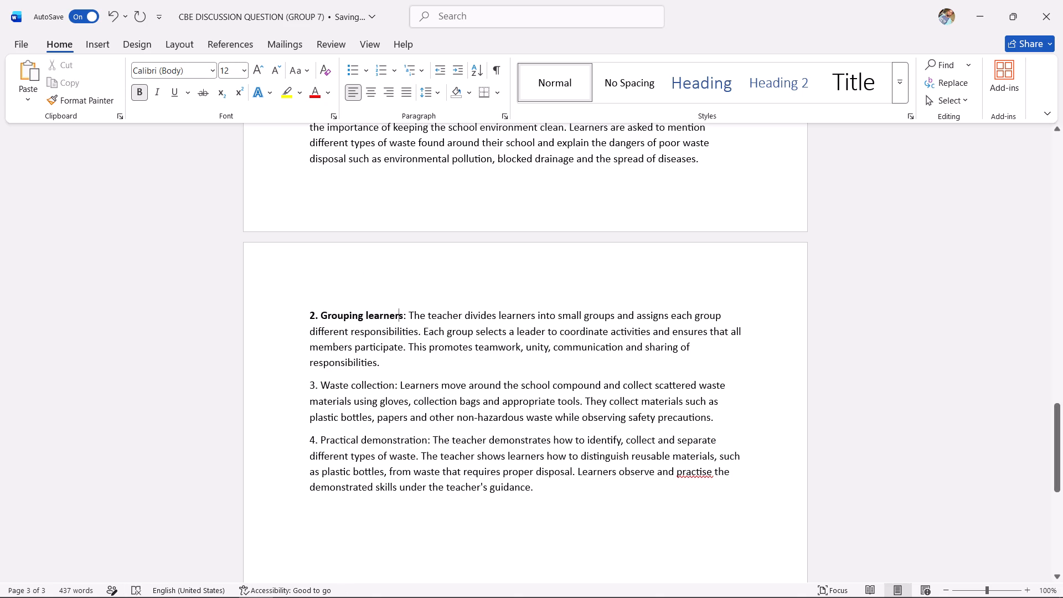
Make the label "3. Waste collection" bold, including its number but not the colon.
drag(310, 385, 376, 390)
click(394, 364)
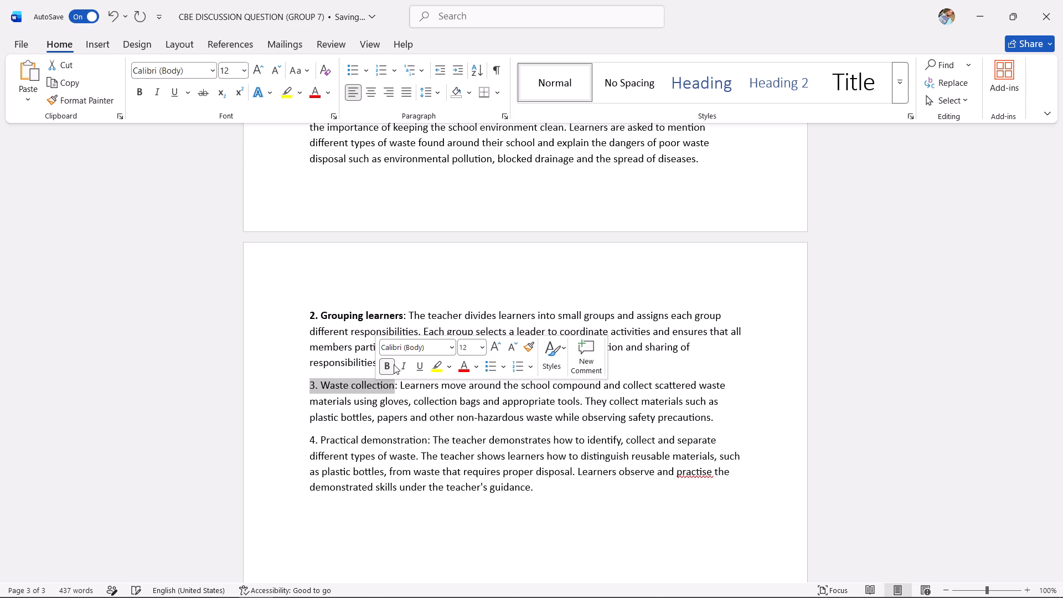
click(421, 267)
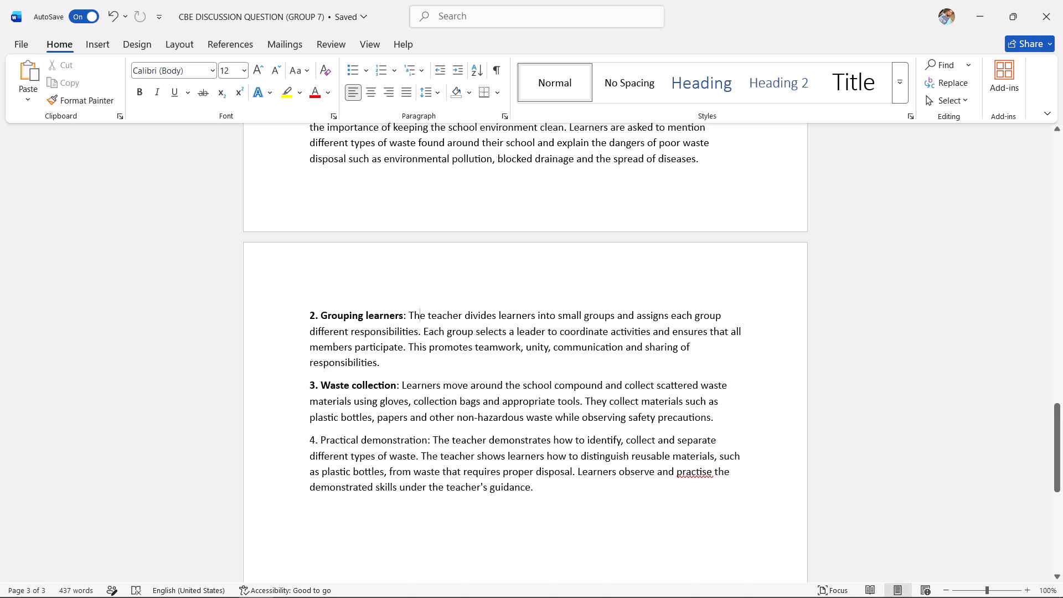
Make the label "4. Practical demonstration" bold, including its number but not the colon.
scroll(484, 350, down, 1)
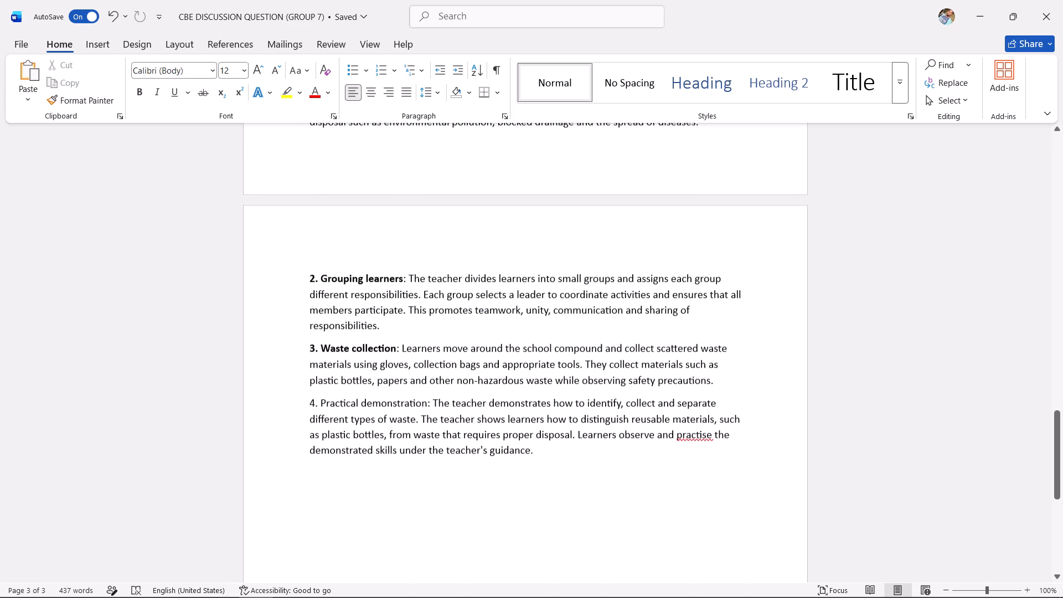
scroll(484, 350, down, 1)
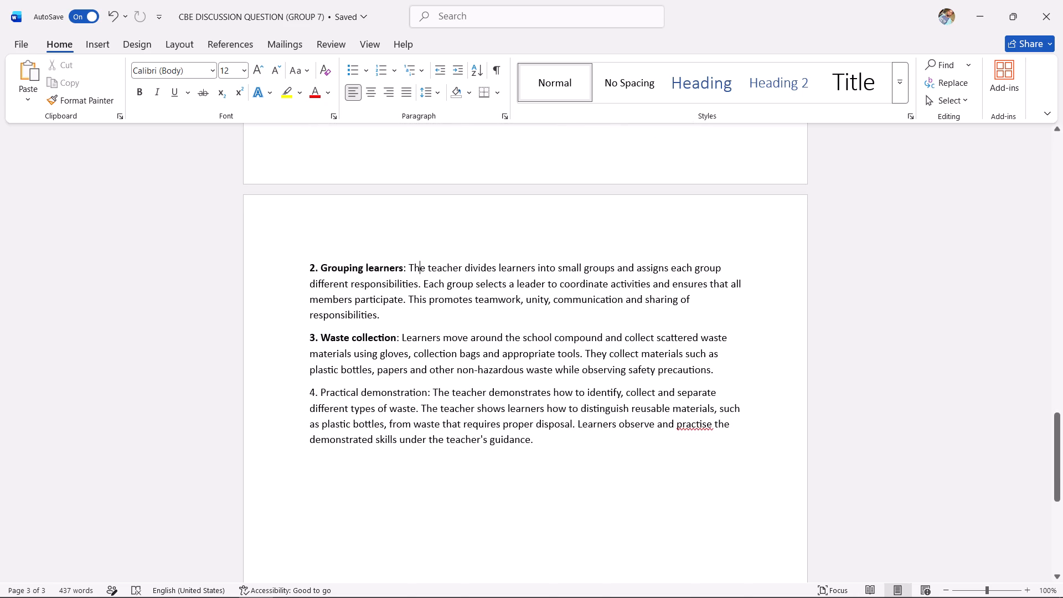
scroll(511, 366, down, 1)
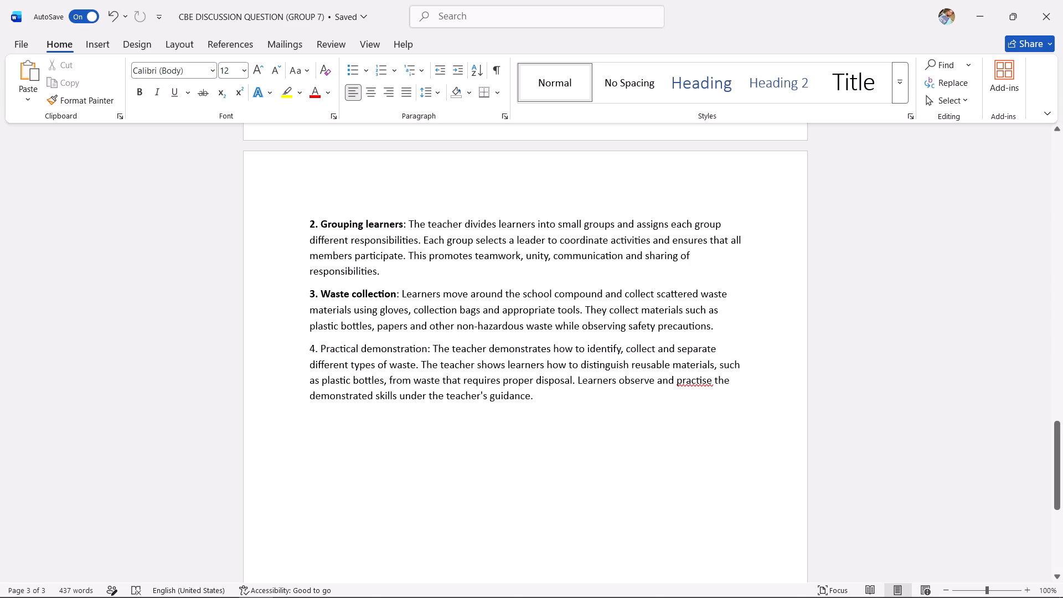
scroll(380, 363, down, 1)
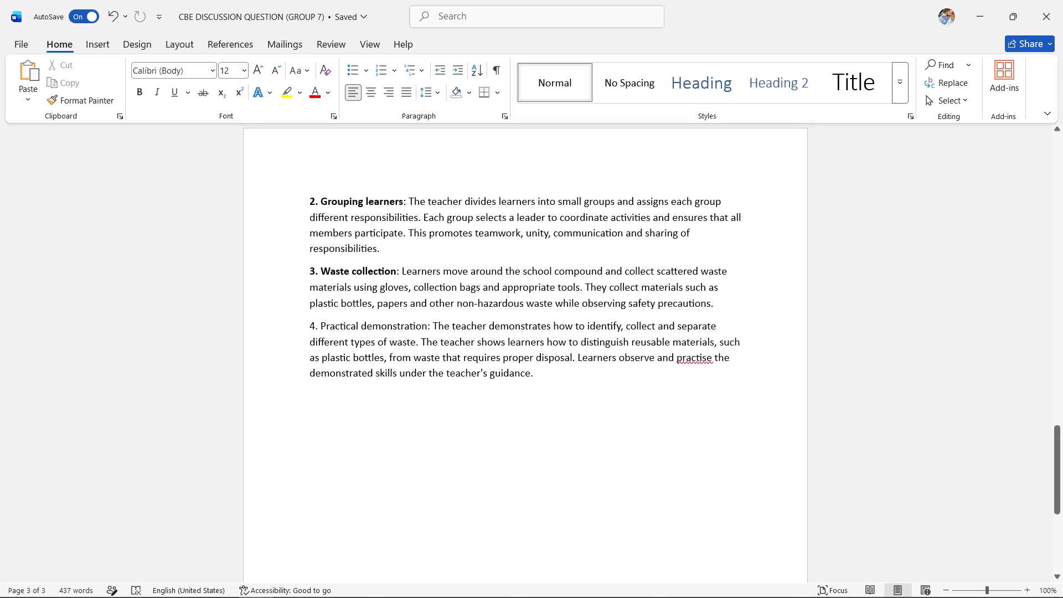
drag(309, 321, 366, 326)
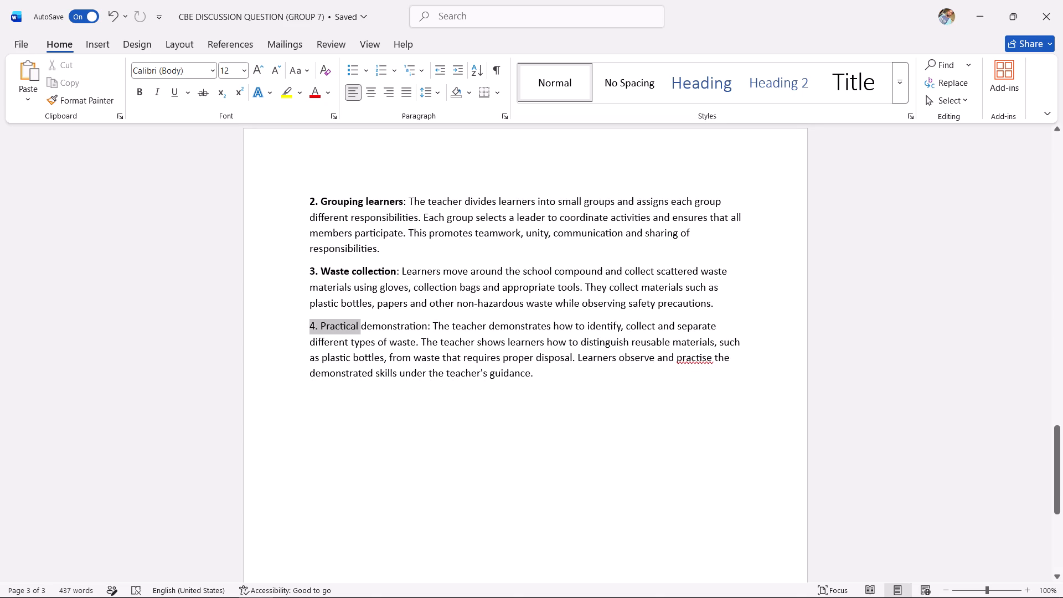
drag(366, 326, 394, 329)
click(404, 305)
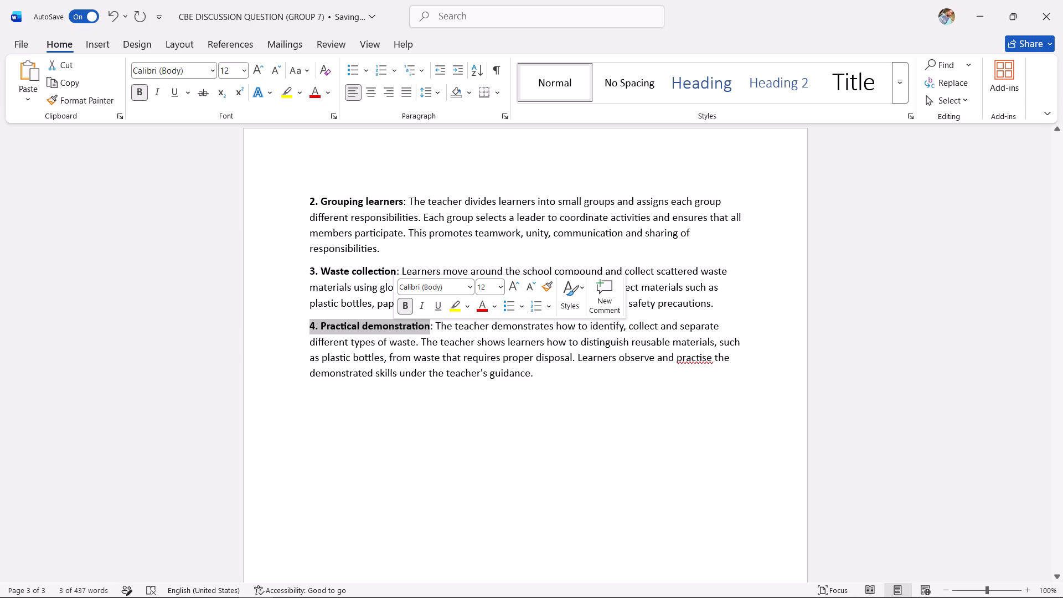
Insert a line break after "under the teacher's guidance." at the end of the Practical demonstration paragraph.
click(544, 375)
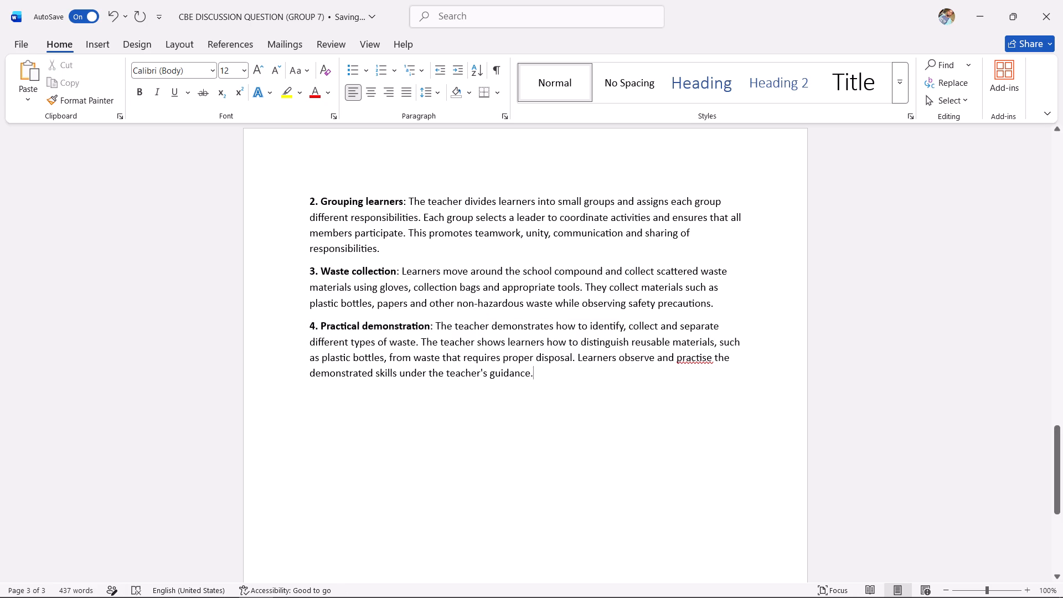
key(shift+Return)
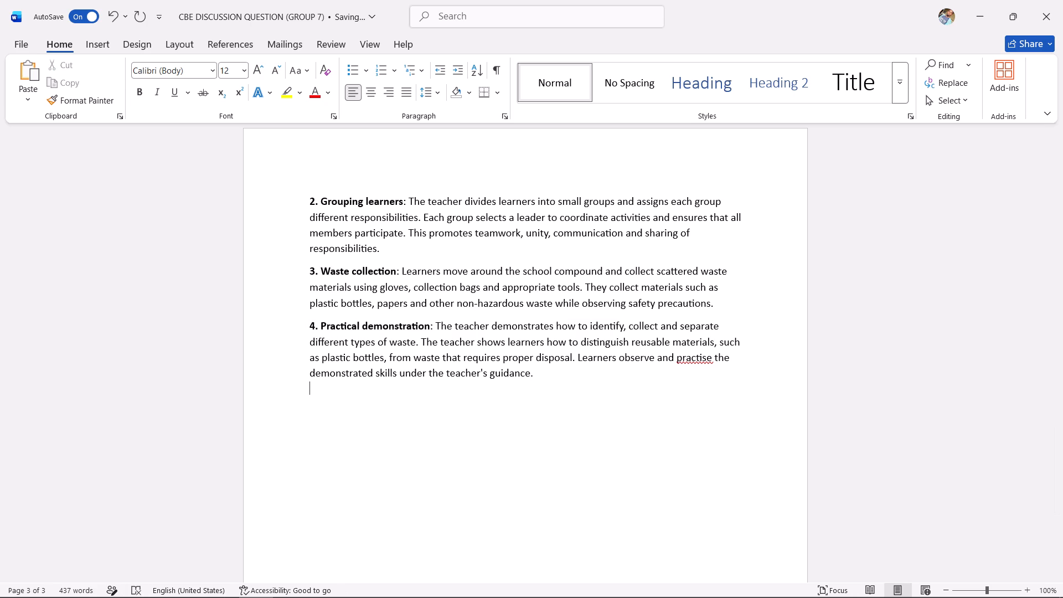
scroll(544, 375, up, 3)
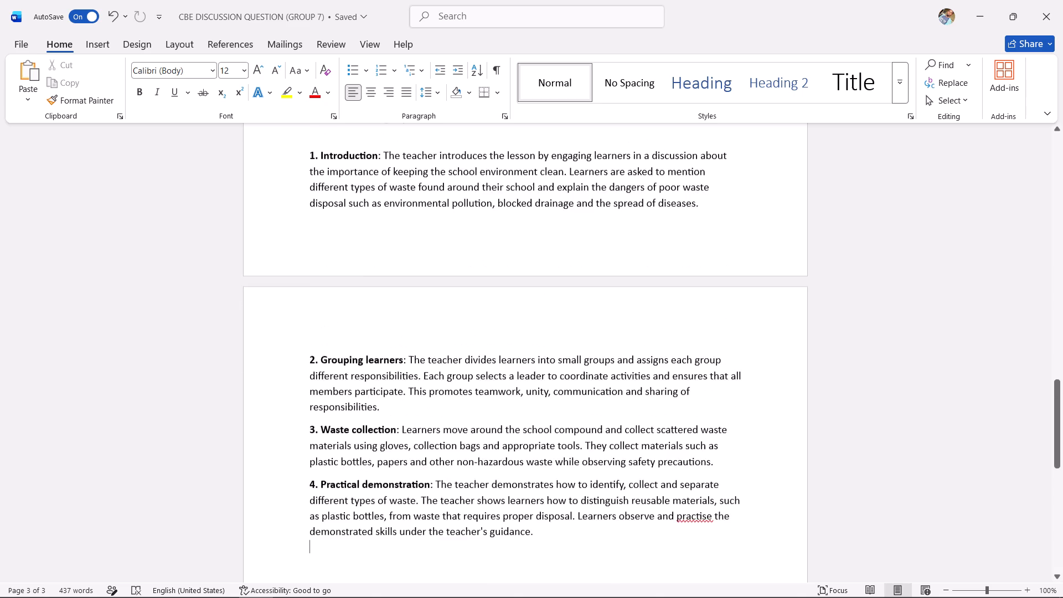
Replace the comma after "such as plastic bottles" in the Practical demonstration paragraph with a space.
scroll(544, 375, down, 5)
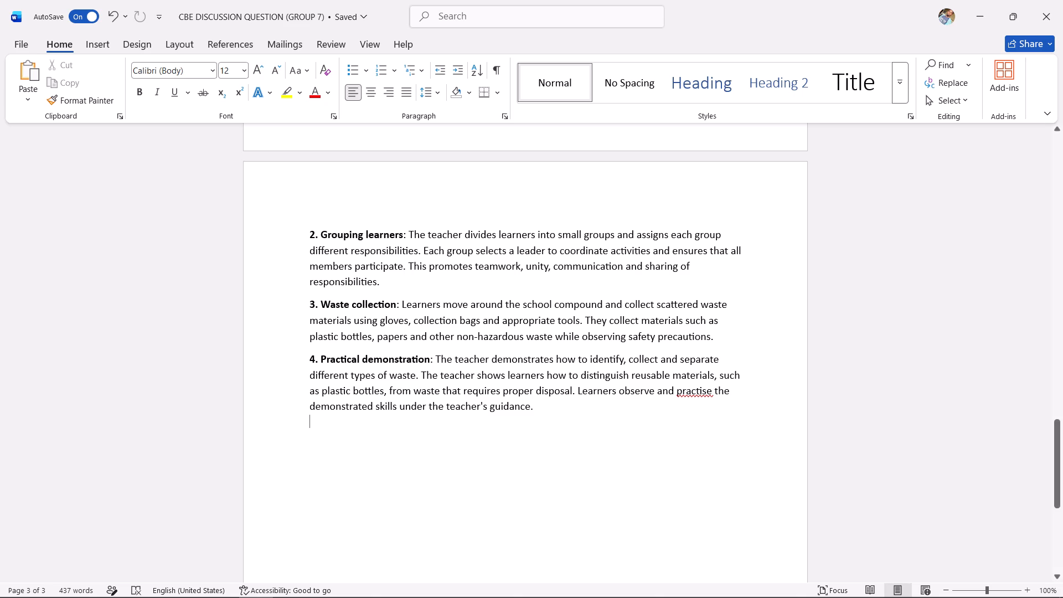
click(386, 396)
key(BackSpace)
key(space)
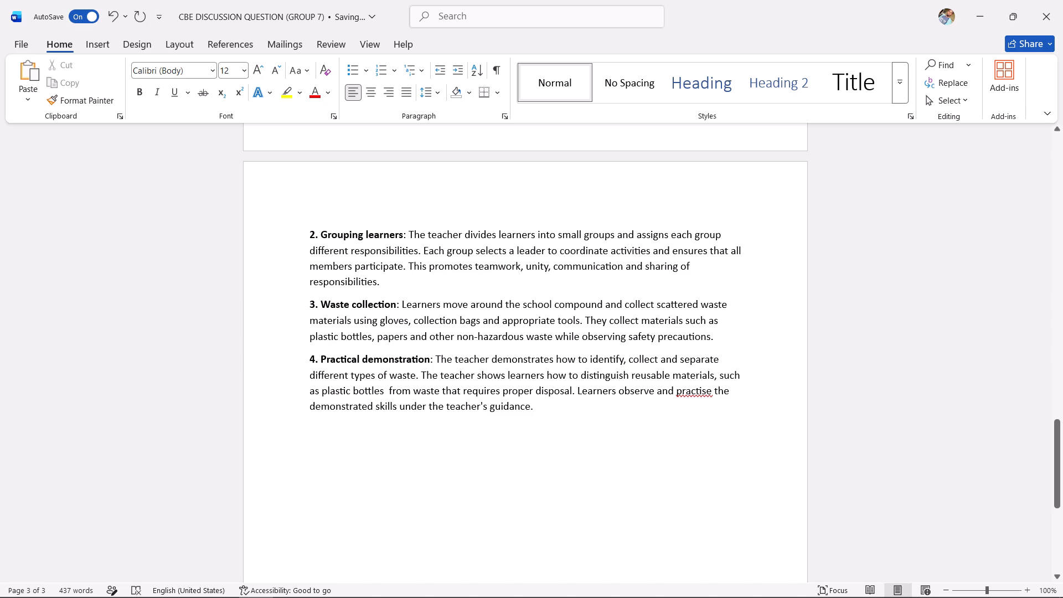
Start a new paragraph after "under the teacher's guidance." at the end of the Practical demonstration point.
click(530, 407)
click(533, 407)
key(Return)
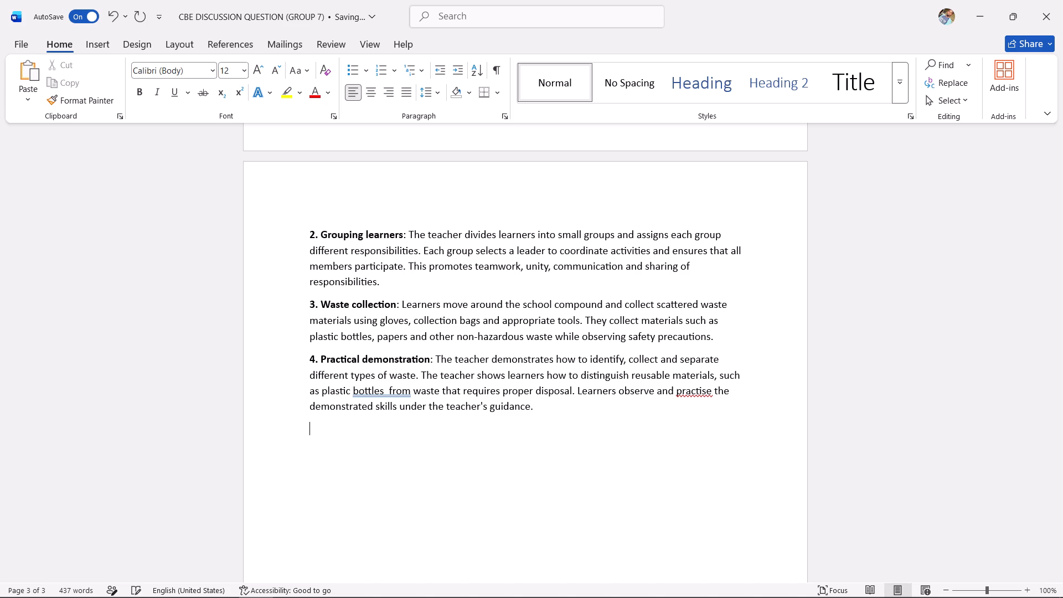
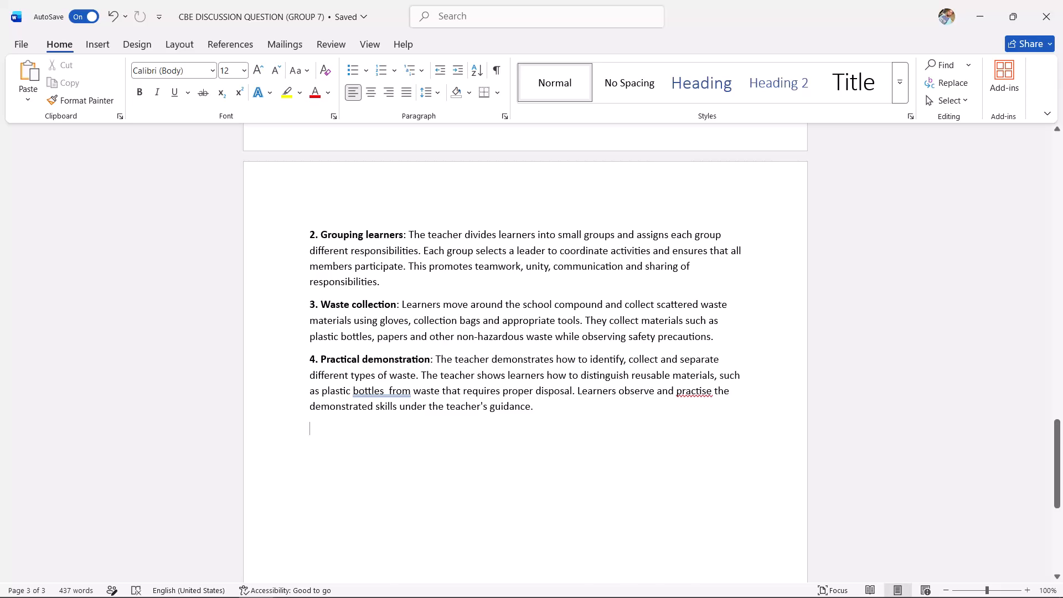
Paste the copied points 5 to 7 (Waste separation, Creative project, Role-playing) below the Practical demonstration paragraph.
key(ctrl+v)
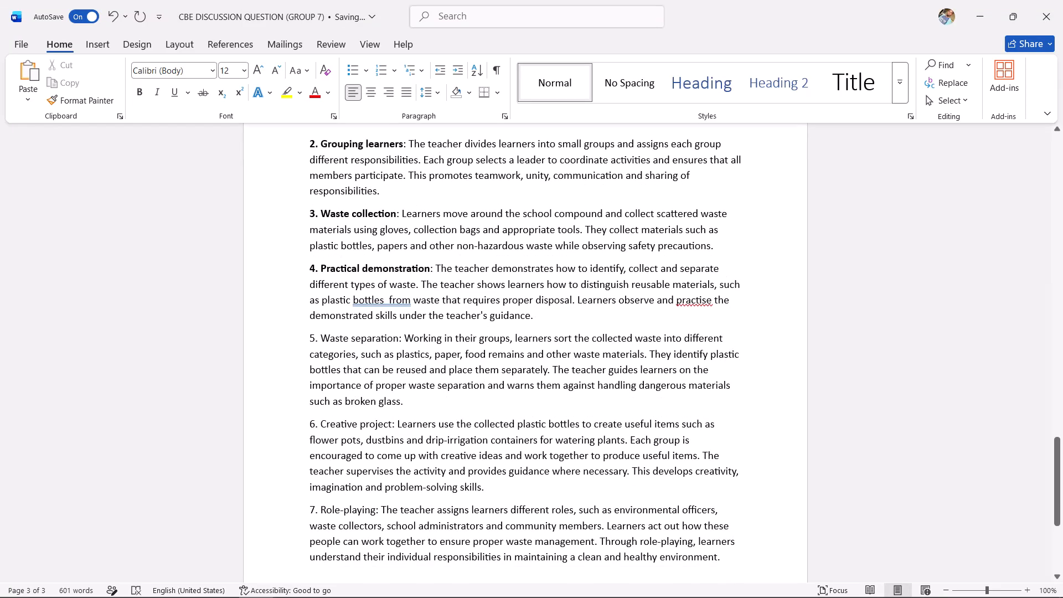
Make the label "5. Waste separation" bold, including its number but not the colon.
drag(308, 336, 377, 341)
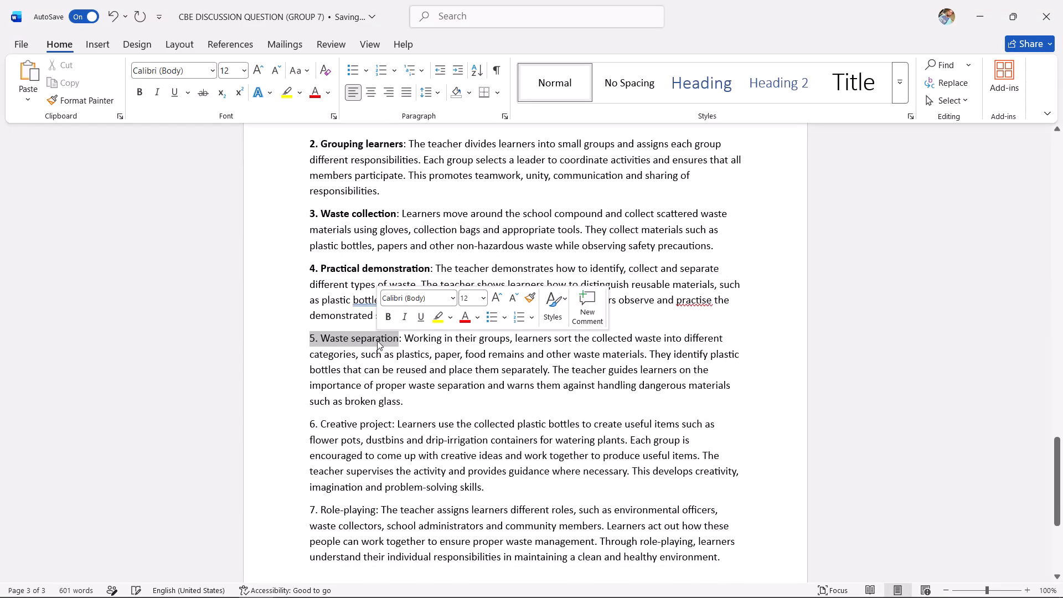
click(386, 316)
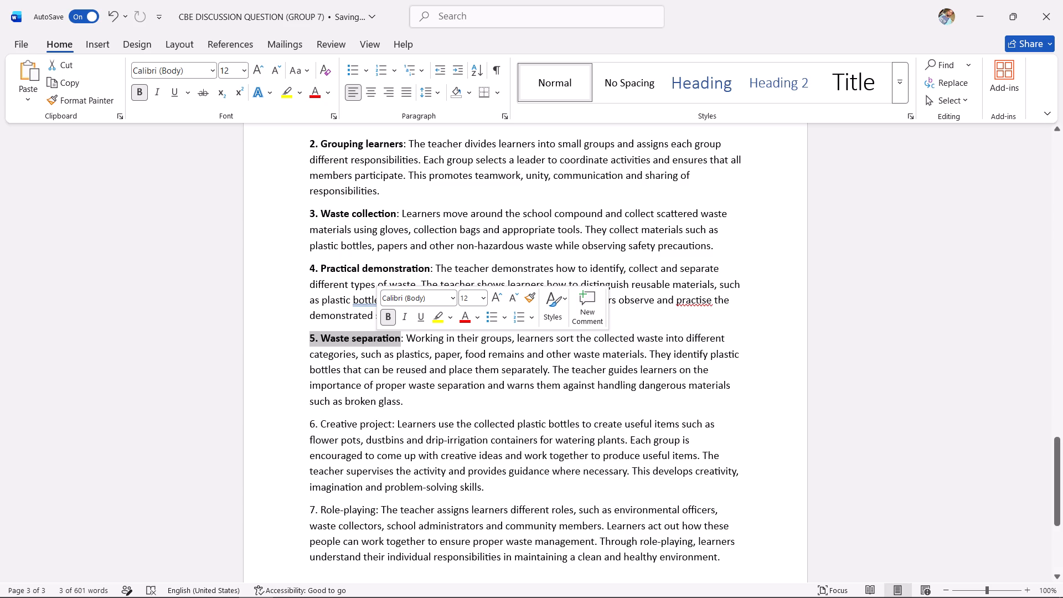
Remove the comma after "categories" in the Waste separation paragraph, keeping one space before "such as plastics".
click(360, 354)
key(BackSpace)
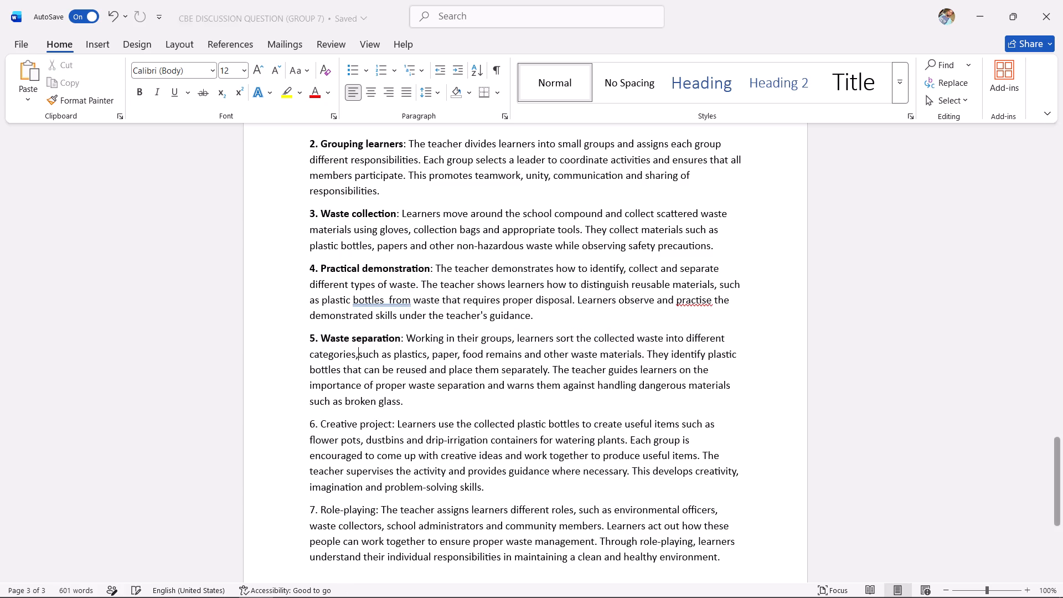
key(BackSpace)
key(space)
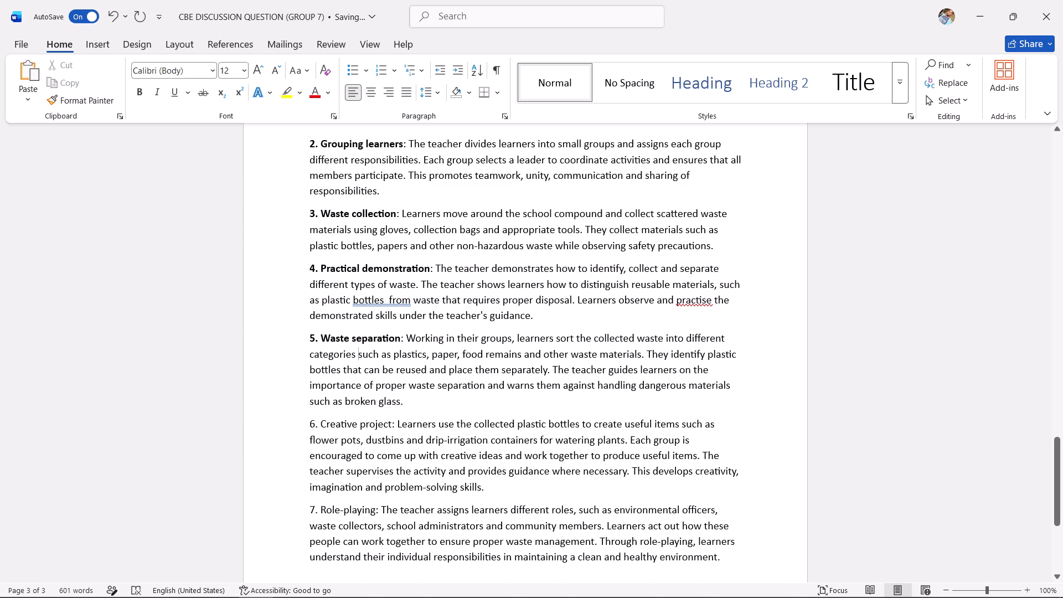
Make the label "6. Creative project" bold, including its number but not the colon.
scroll(524, 374, down, 1)
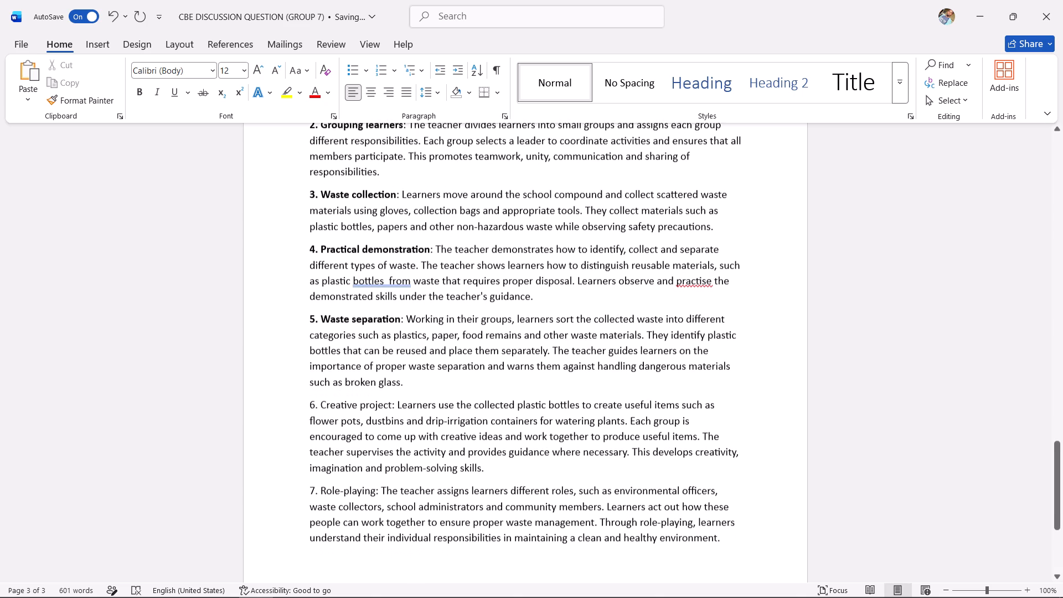
scroll(524, 374, down, 2)
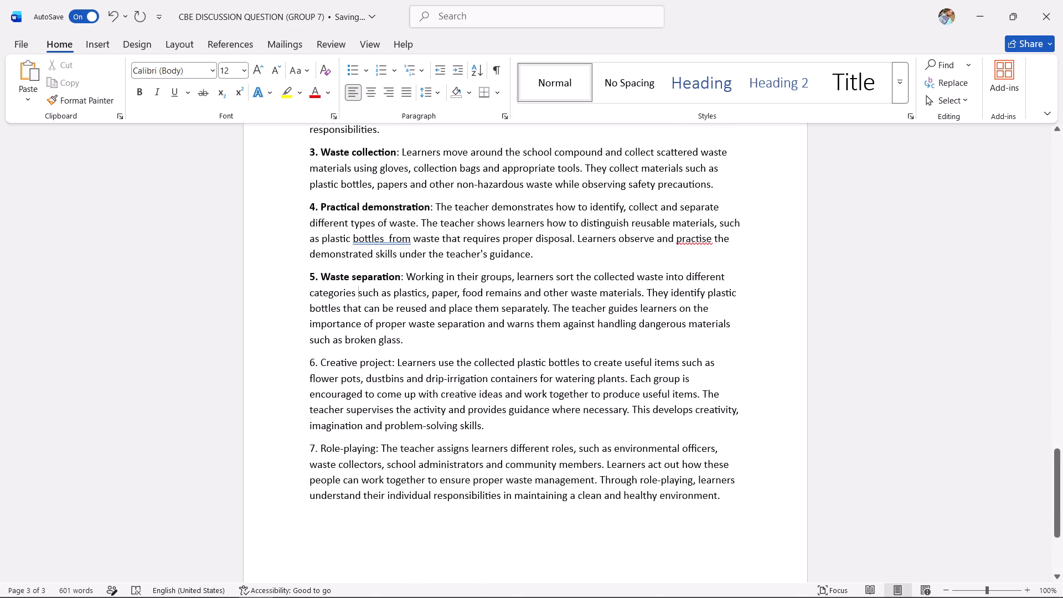
scroll(499, 347, down, 1)
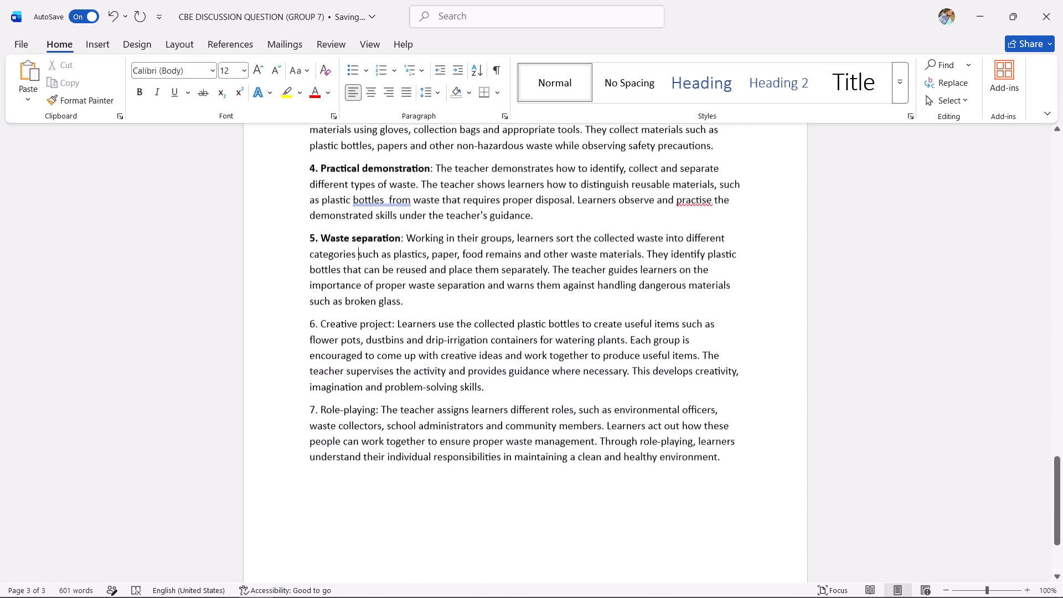
scroll(499, 347, down, 1)
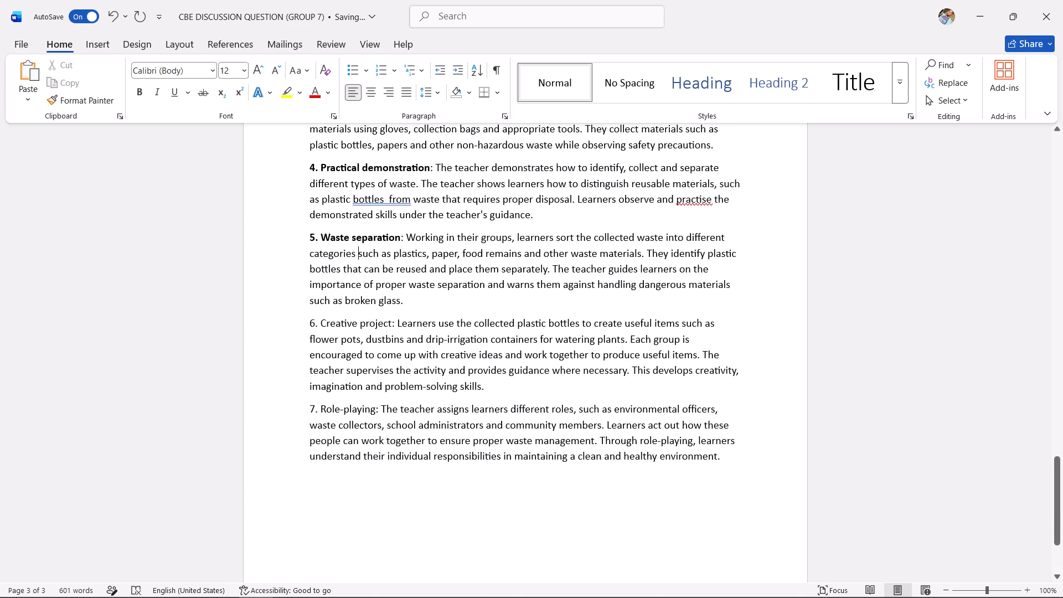
drag(310, 319, 383, 322)
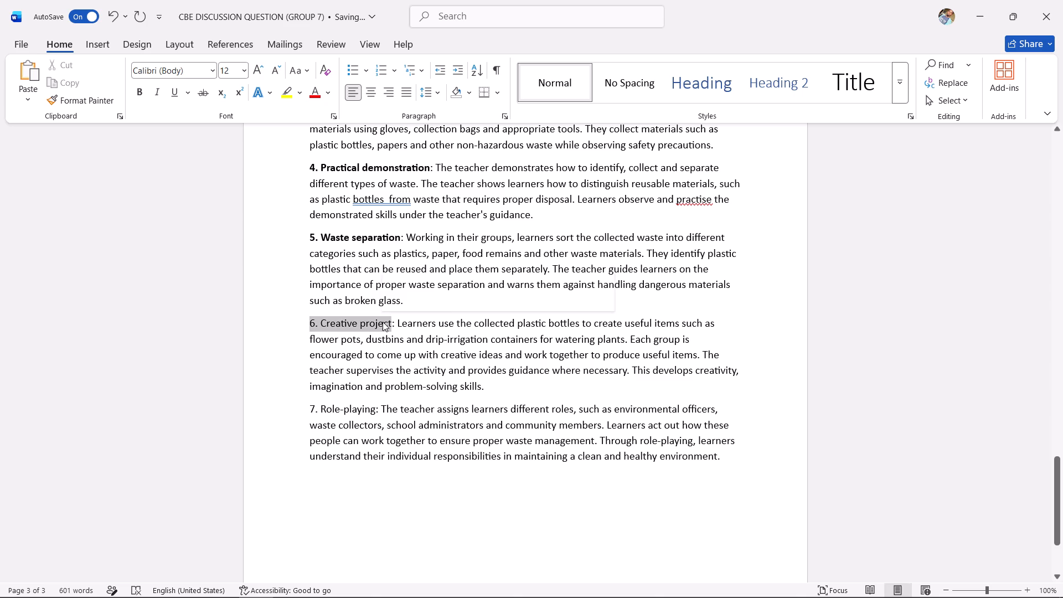
click(393, 294)
click(419, 355)
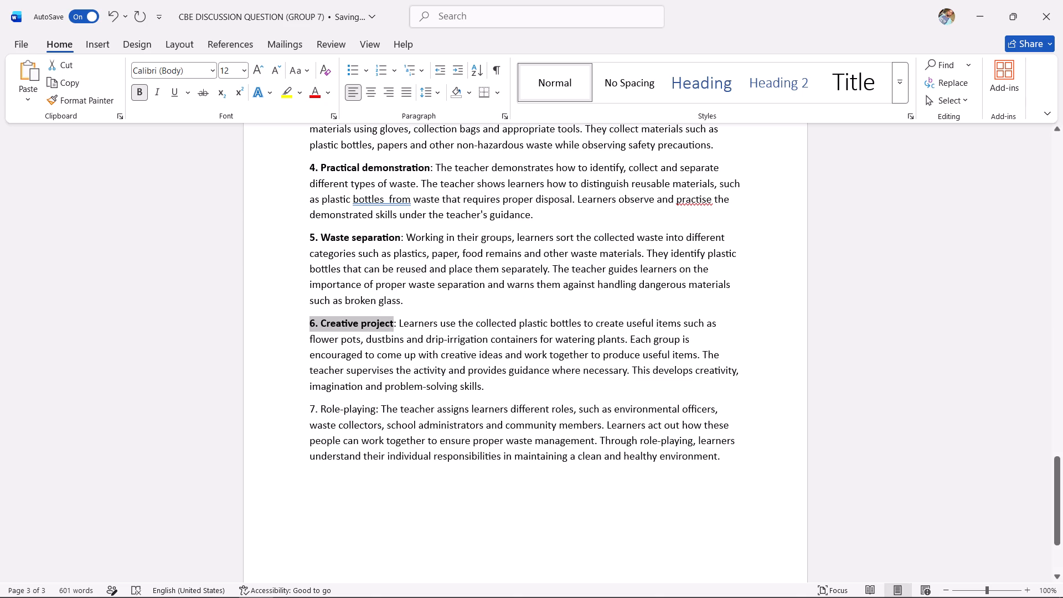
Make the label "7. Role-playing" bold, including its number but not the colon.
drag(308, 405, 364, 411)
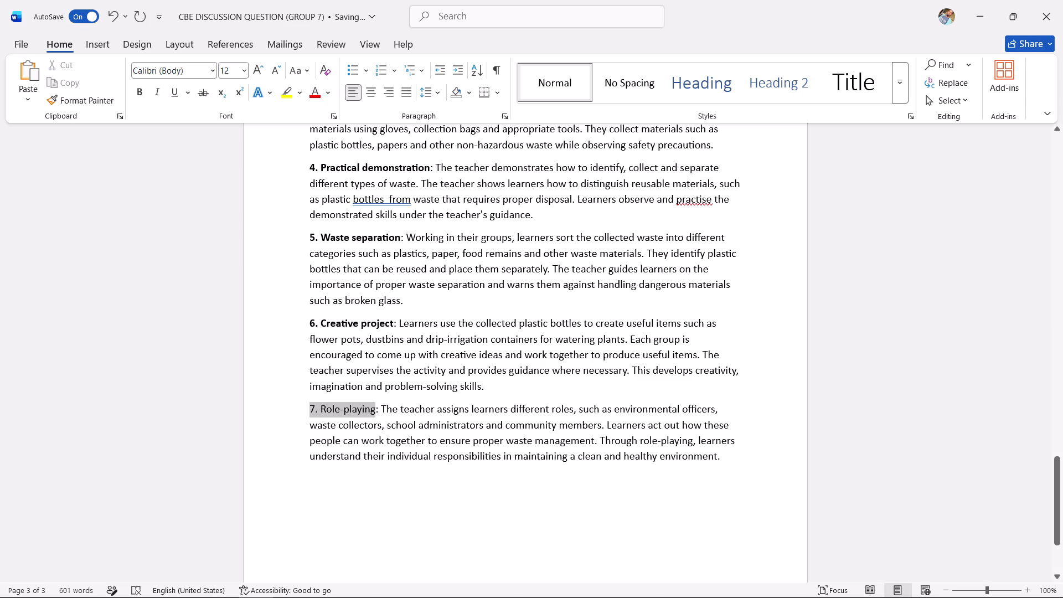
drag(364, 411, 368, 411)
click(379, 388)
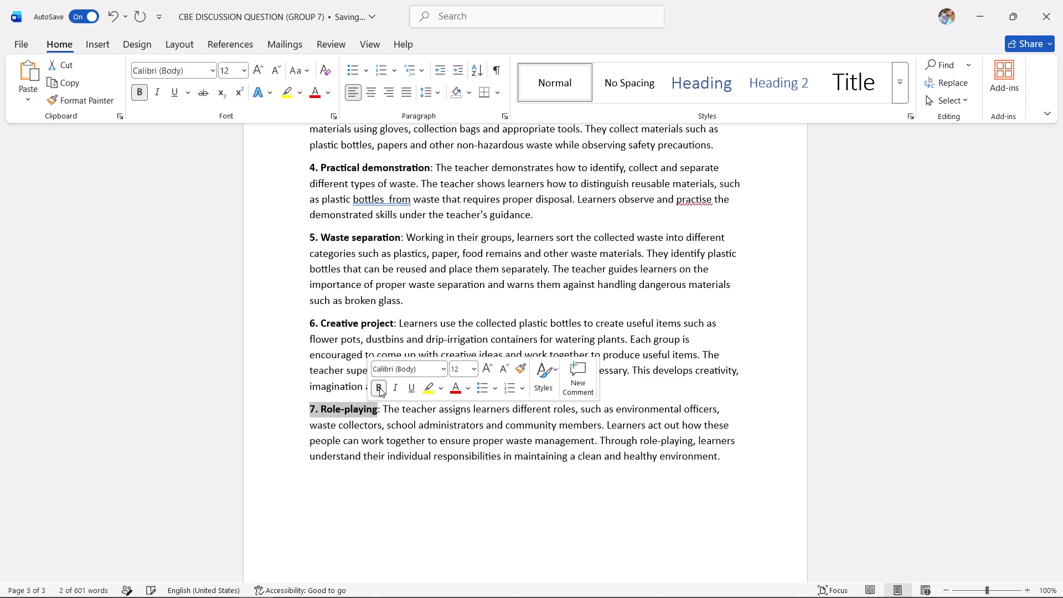
scroll(385, 406, down, 1)
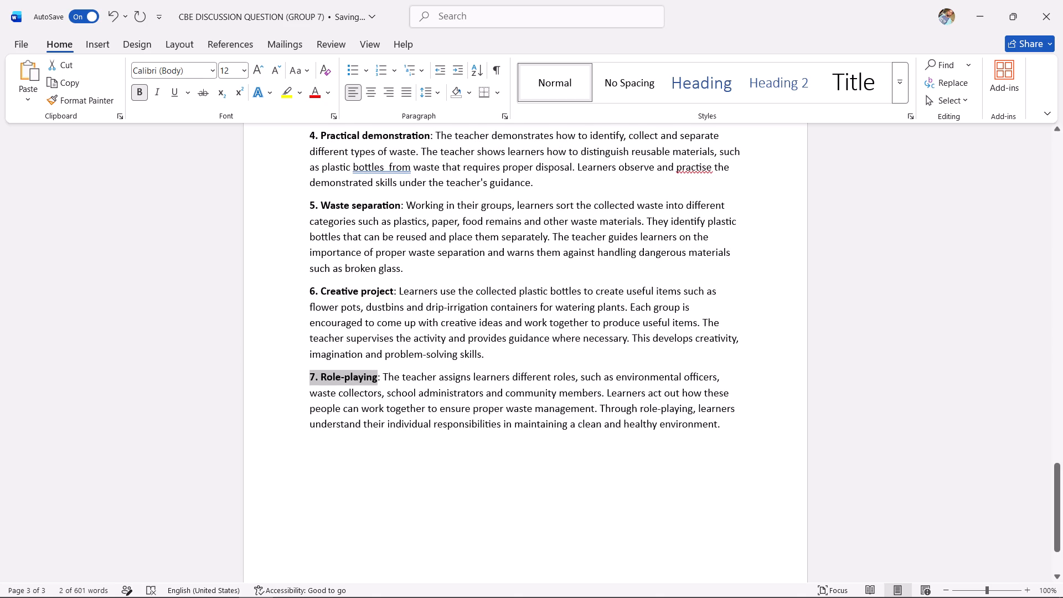
Insert a line break after "a clean and healthy environment." at the end of the Role-playing paragraph.
click(726, 426)
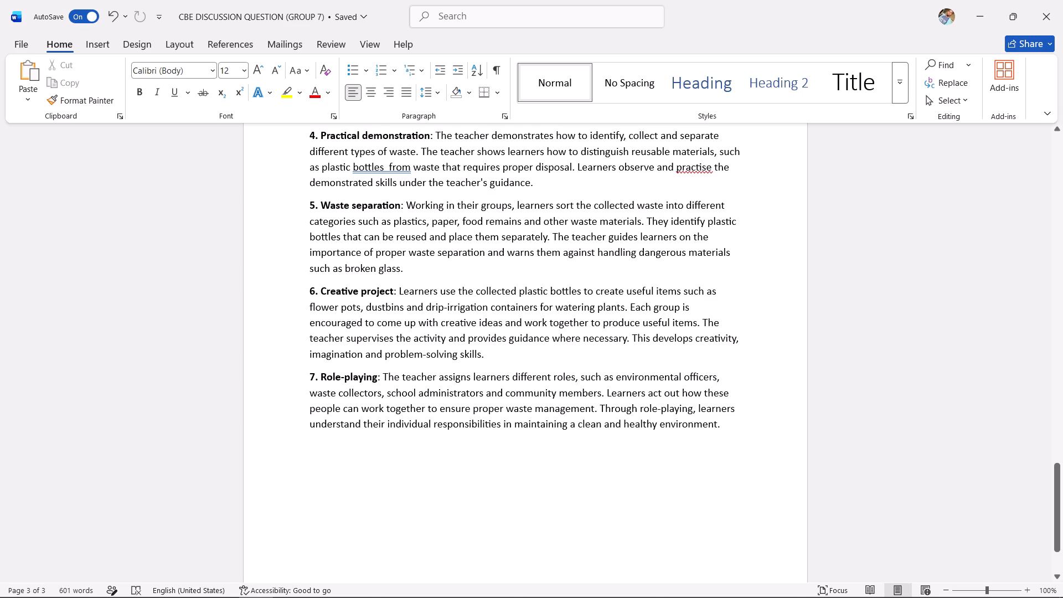
key(shift+Return)
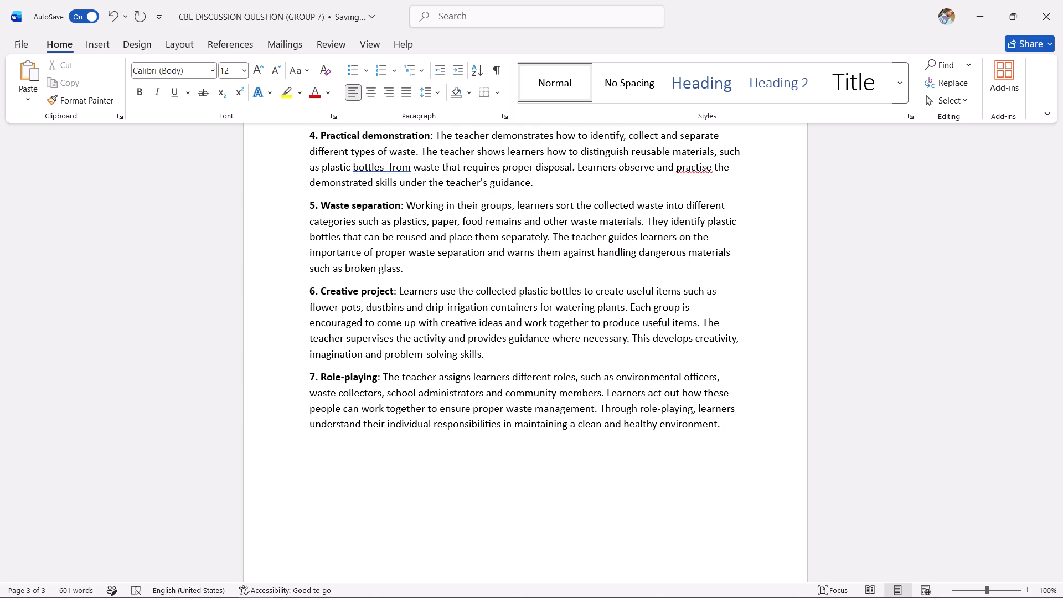
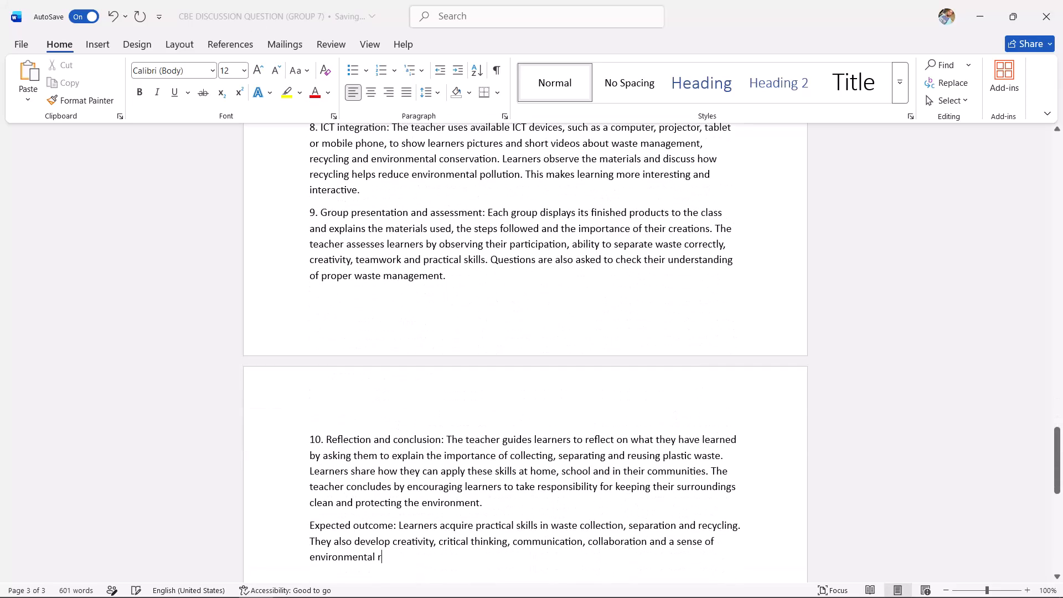
Make the label "8. ICT integration" bold, including its number but not the colon.
scroll(371, 299, up, 1)
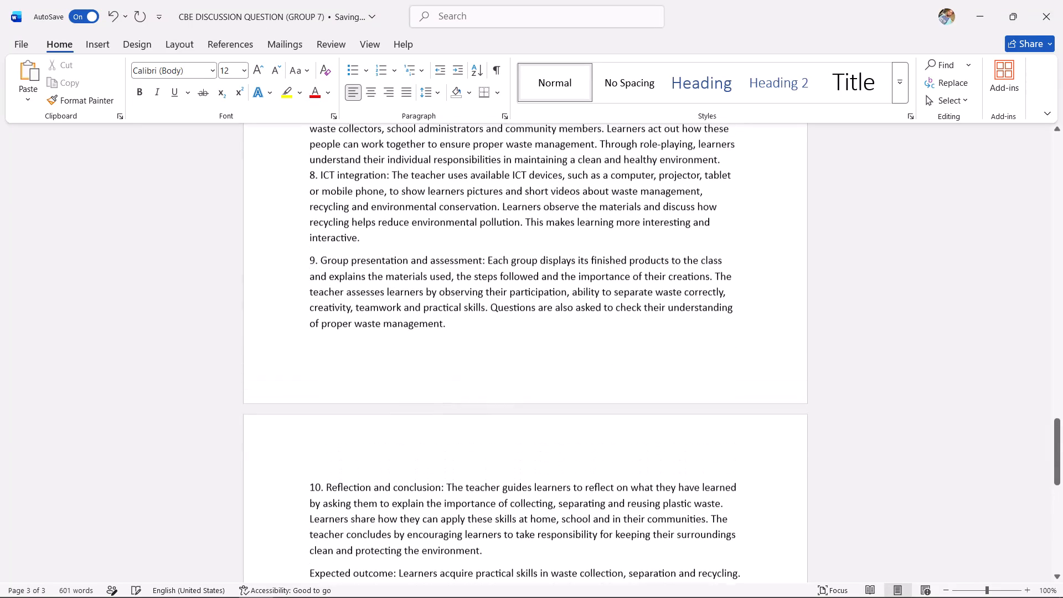
scroll(371, 299, up, 1)
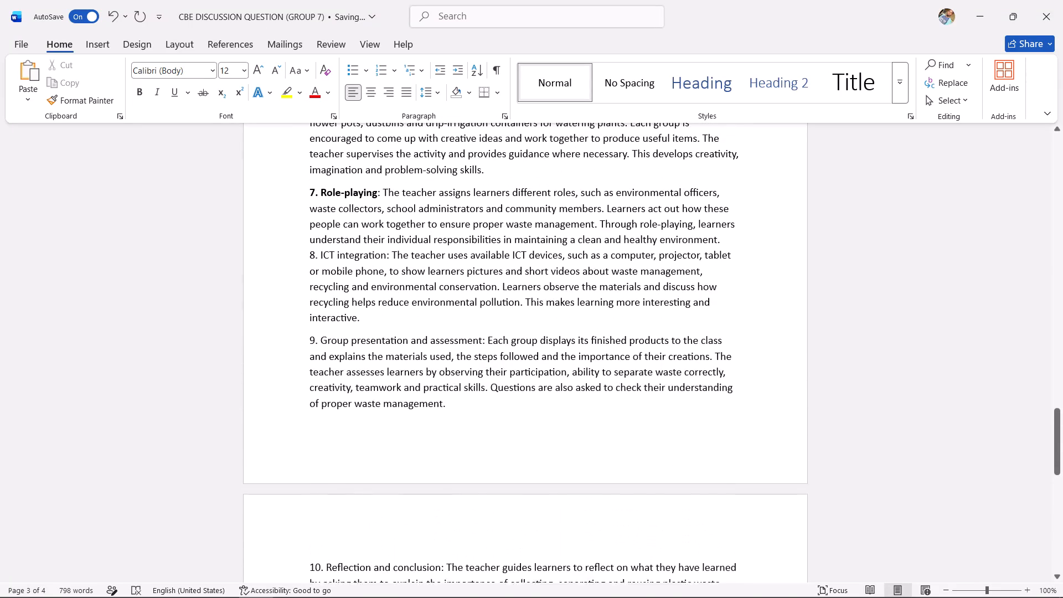
scroll(371, 299, up, 1)
drag(310, 282, 337, 277)
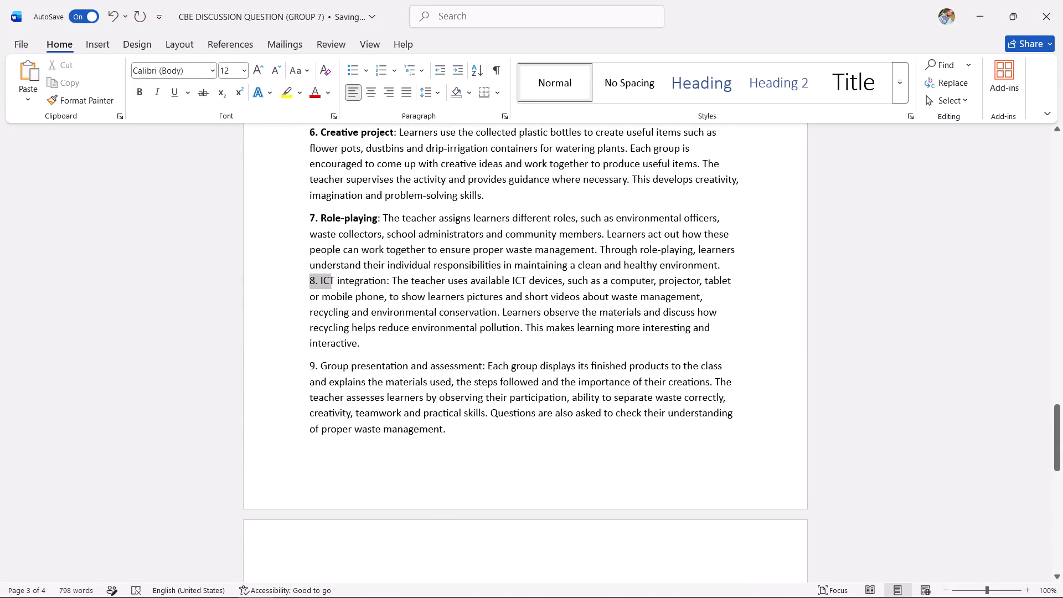
drag(337, 277, 360, 276)
click(367, 252)
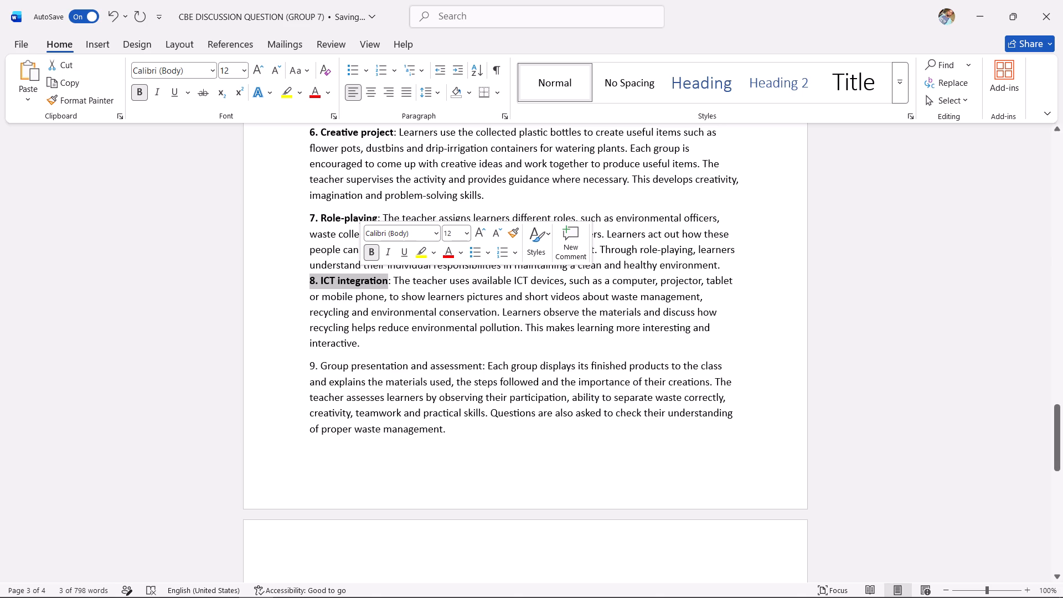
Insert a blank line above each of the paragraphs "8. ICT integration", "7. Role-playing" and "6. Creative project".
click(314, 239)
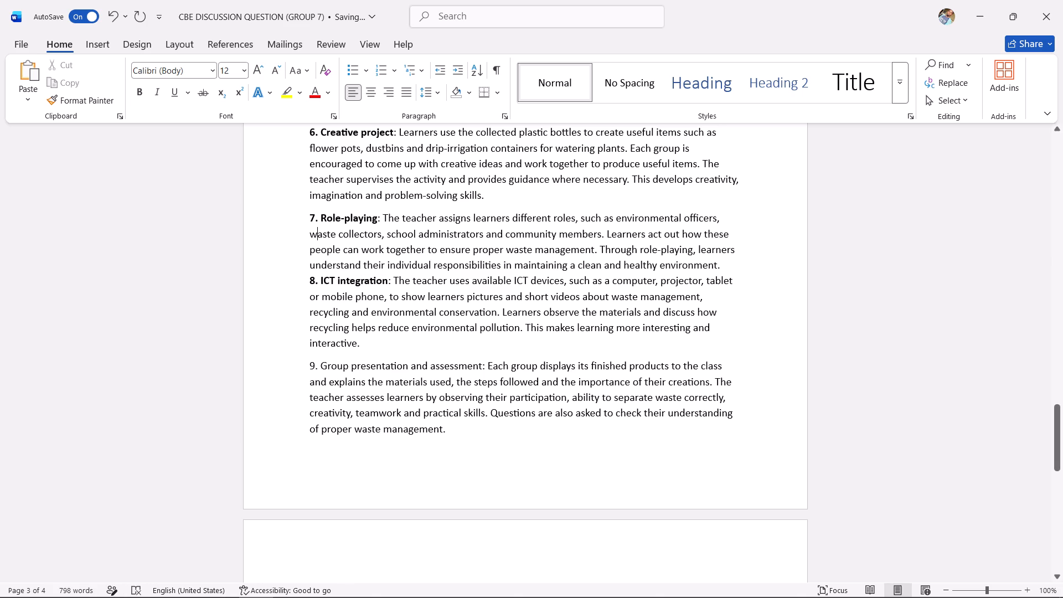
click(310, 279)
key(Return)
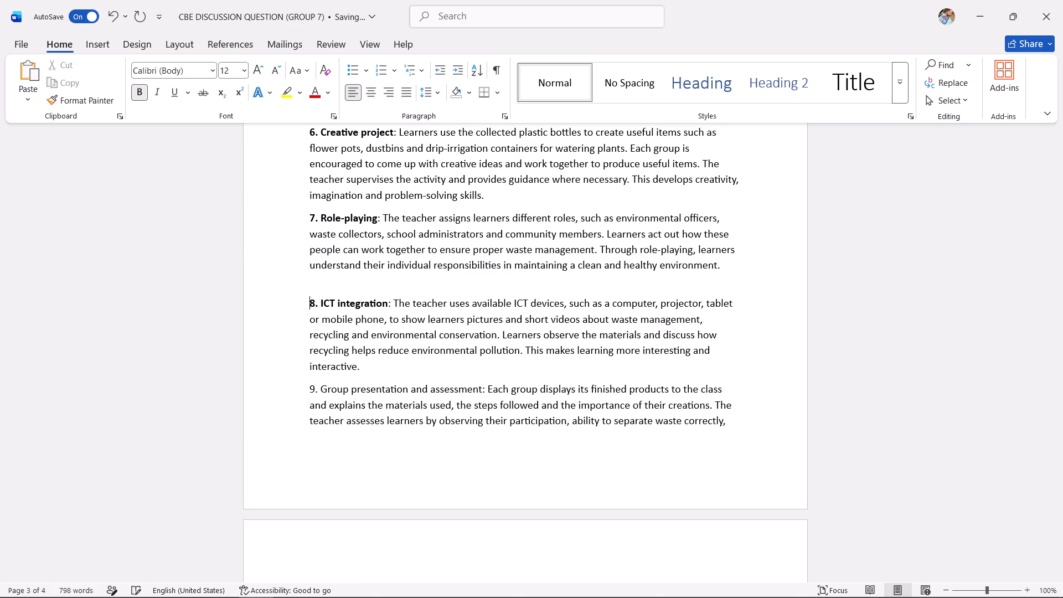
scroll(310, 279, up, 1)
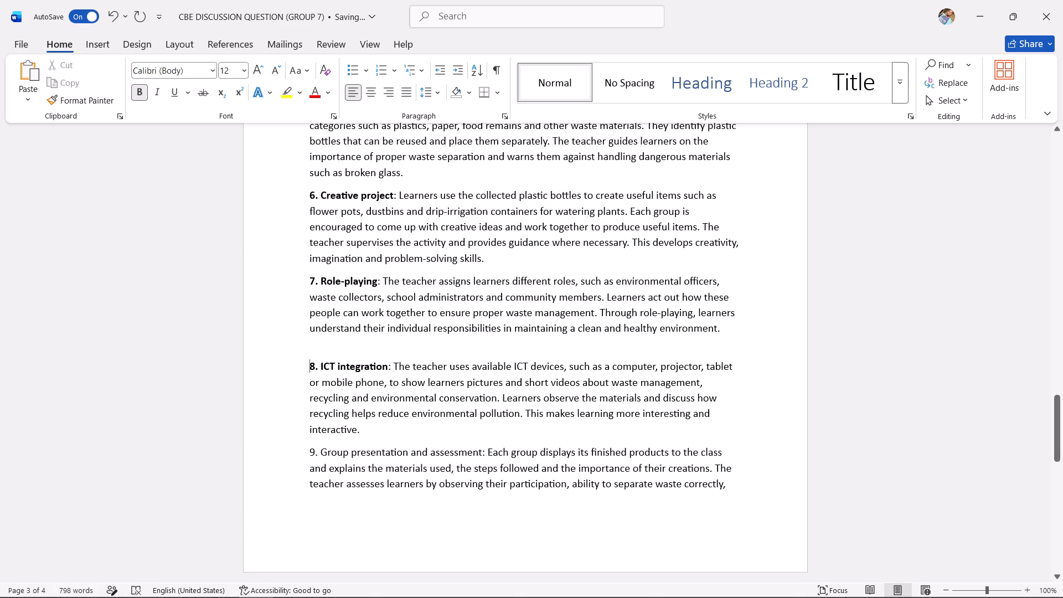
click(311, 277)
key(Return)
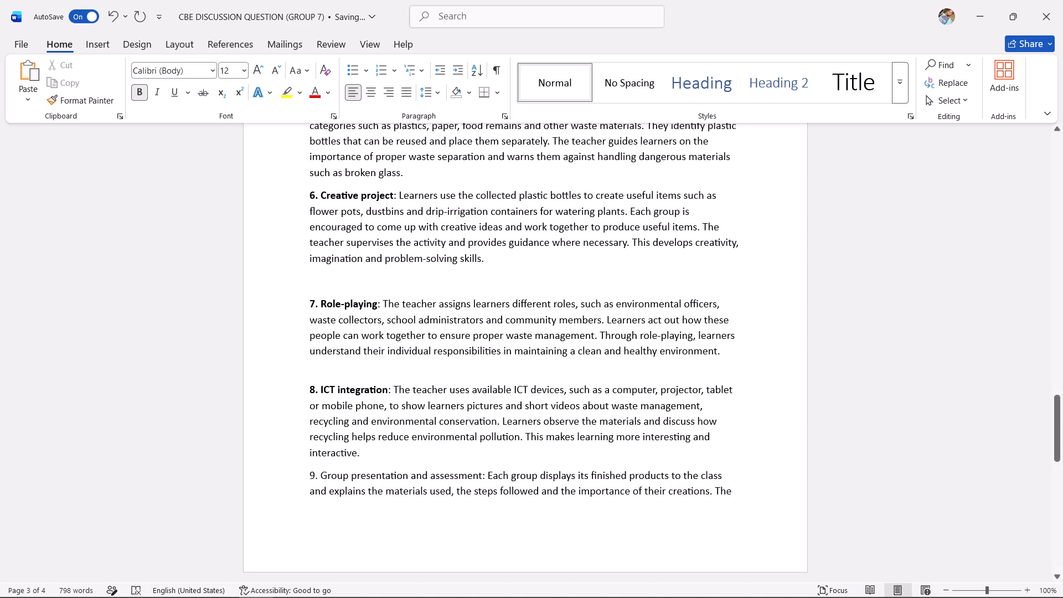
scroll(316, 210, up, 1)
click(309, 234)
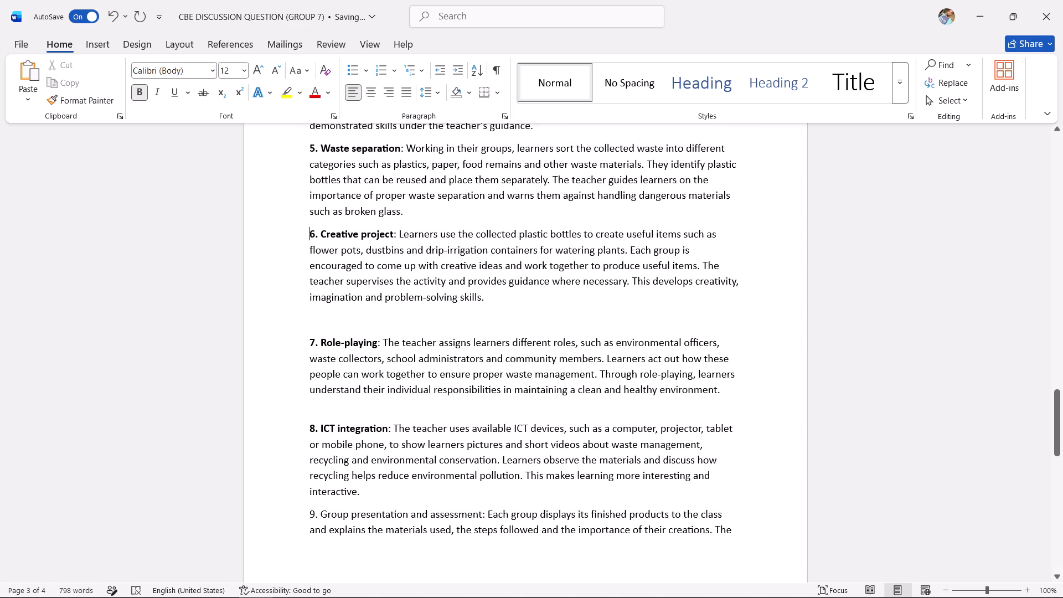
key(Return)
Insert a blank line above each of the paragraphs "5. Waste separation", "4. Practical demonstration" and "3. Waste collection".
scroll(309, 234, up, 1)
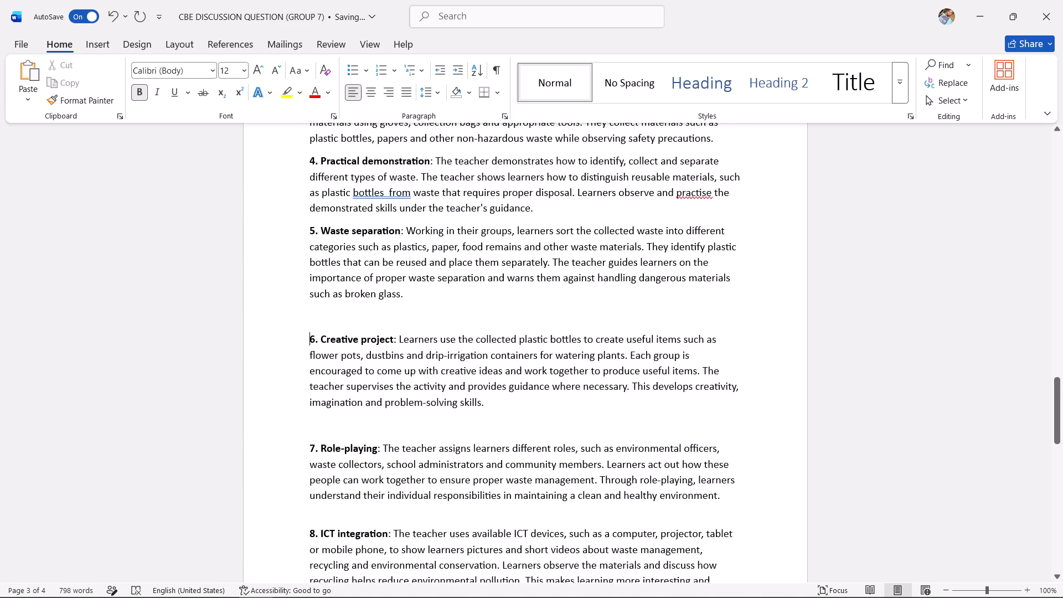
click(311, 226)
key(Return)
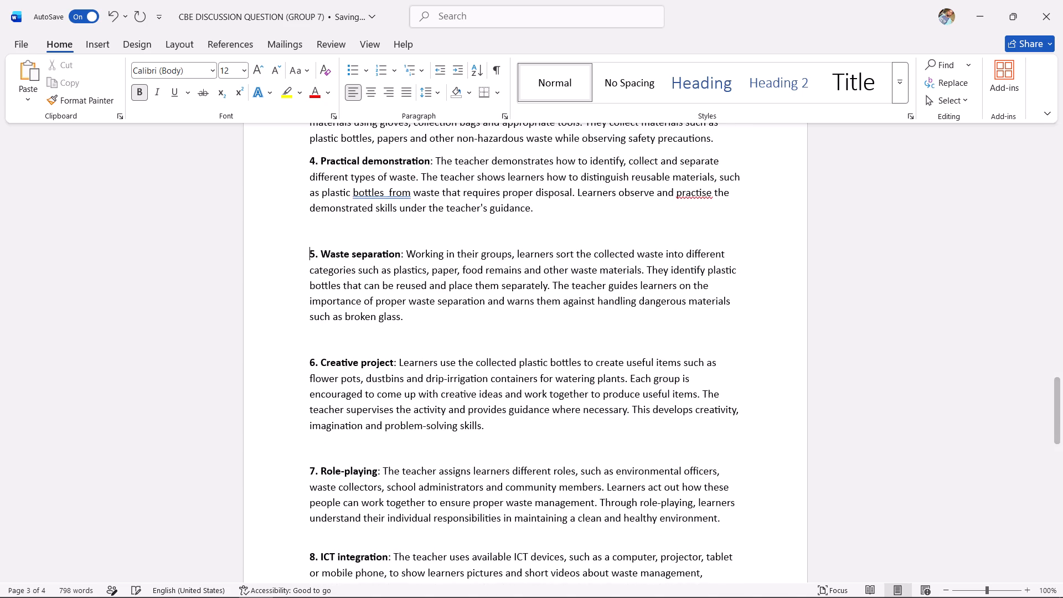
scroll(311, 226, up, 2)
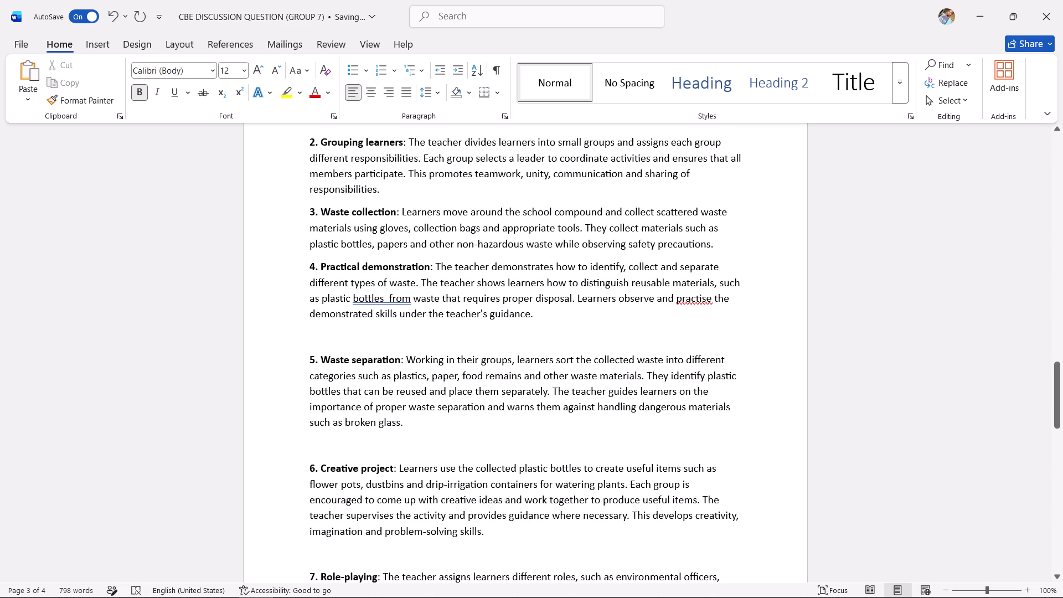
click(309, 265)
key(Return)
scroll(309, 265, up, 2)
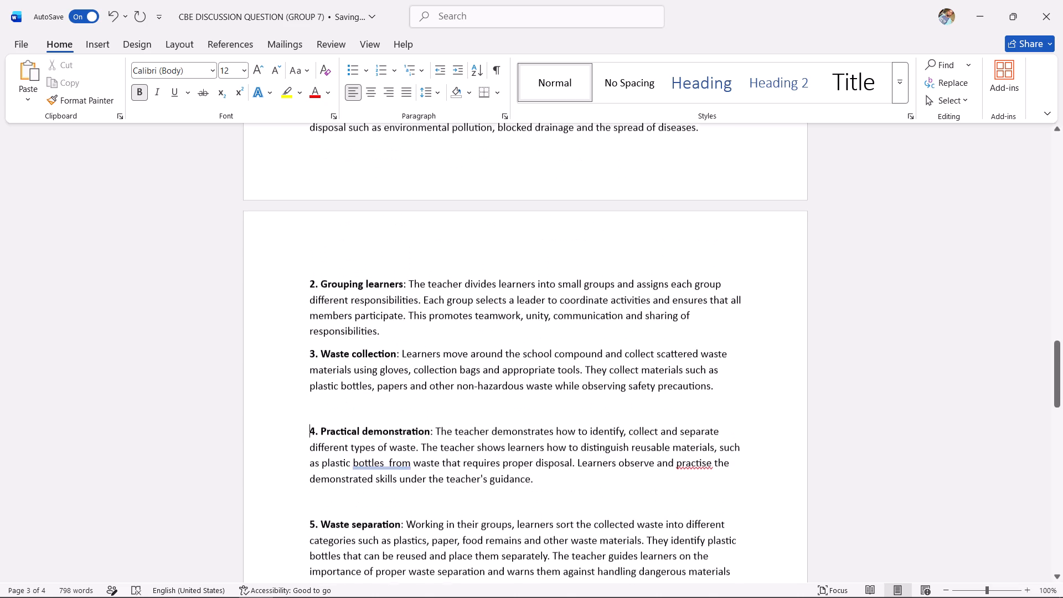
scroll(309, 265, down, 1)
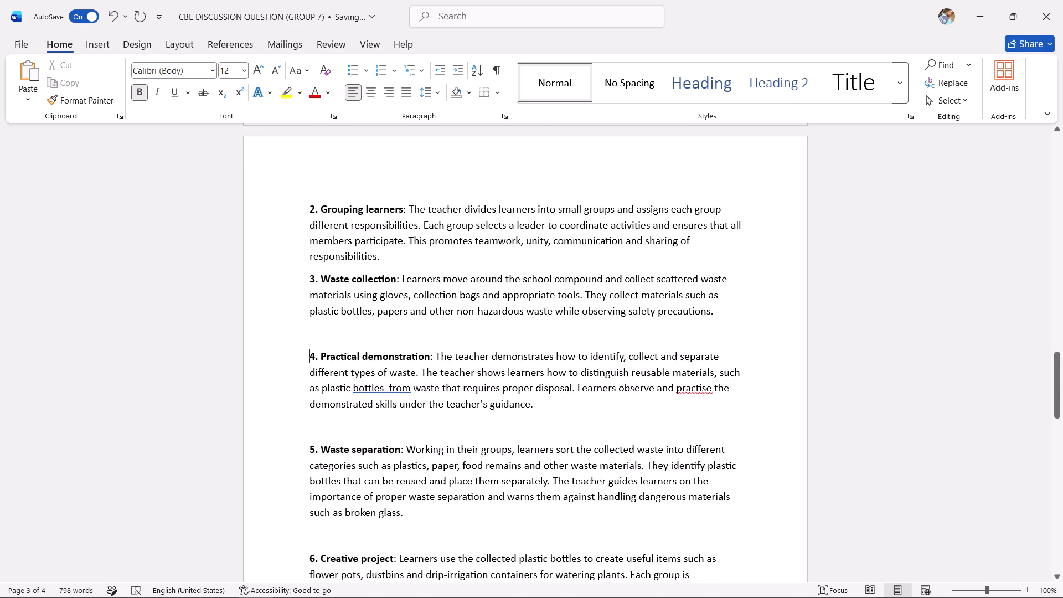
click(311, 280)
key(Return)
Remove the comma after "mobile phone" in the ICT integration paragraph, keeping the space before "to show learners".
scroll(311, 280, down, 4)
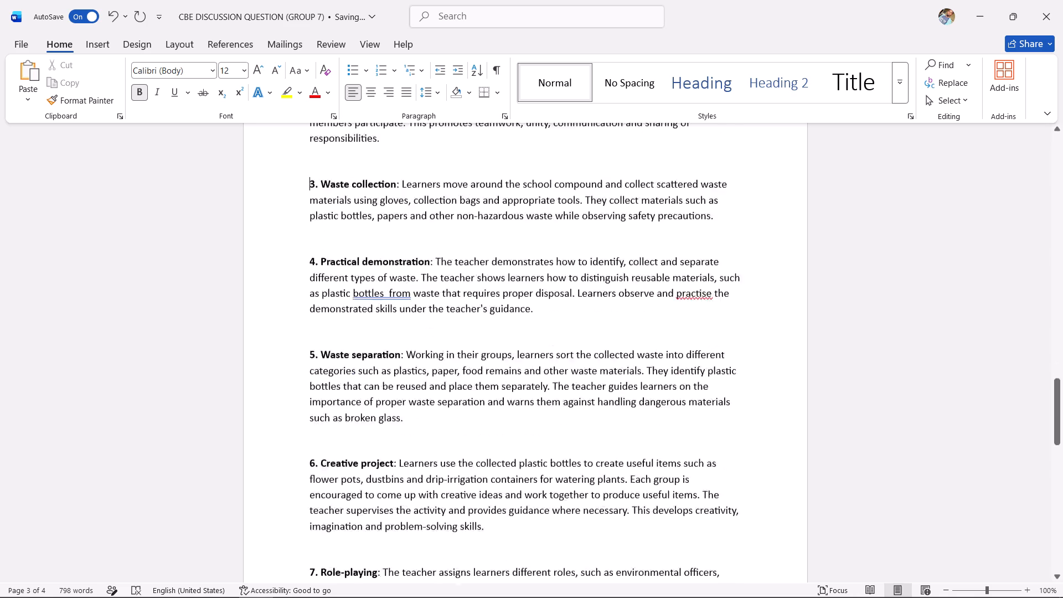
scroll(311, 280, down, 6)
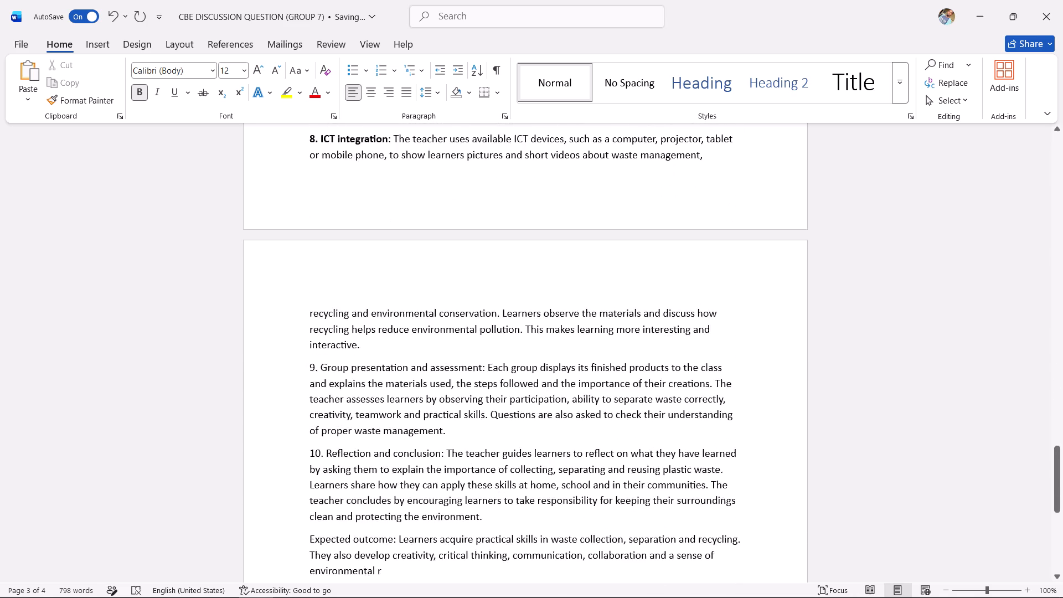
scroll(311, 280, down, 2)
scroll(311, 280, up, 5)
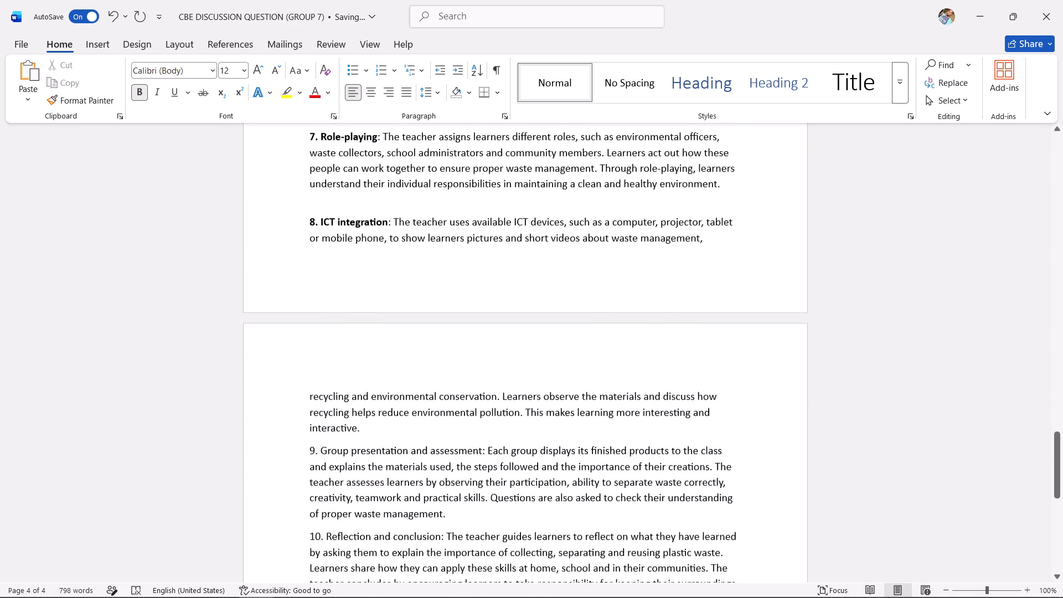
scroll(311, 280, down, 1)
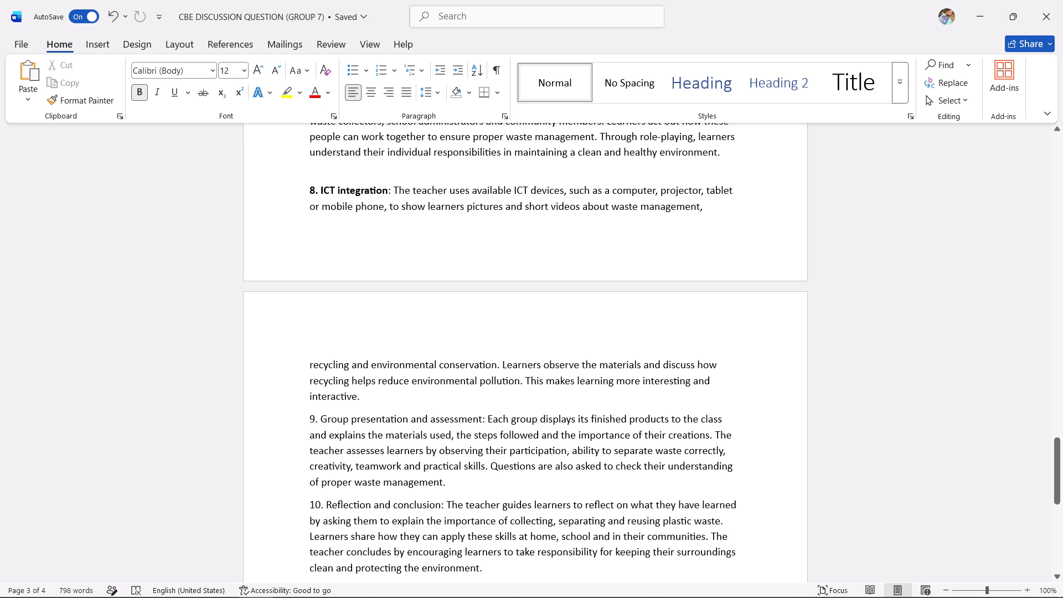
click(388, 208)
key(BackSpace)
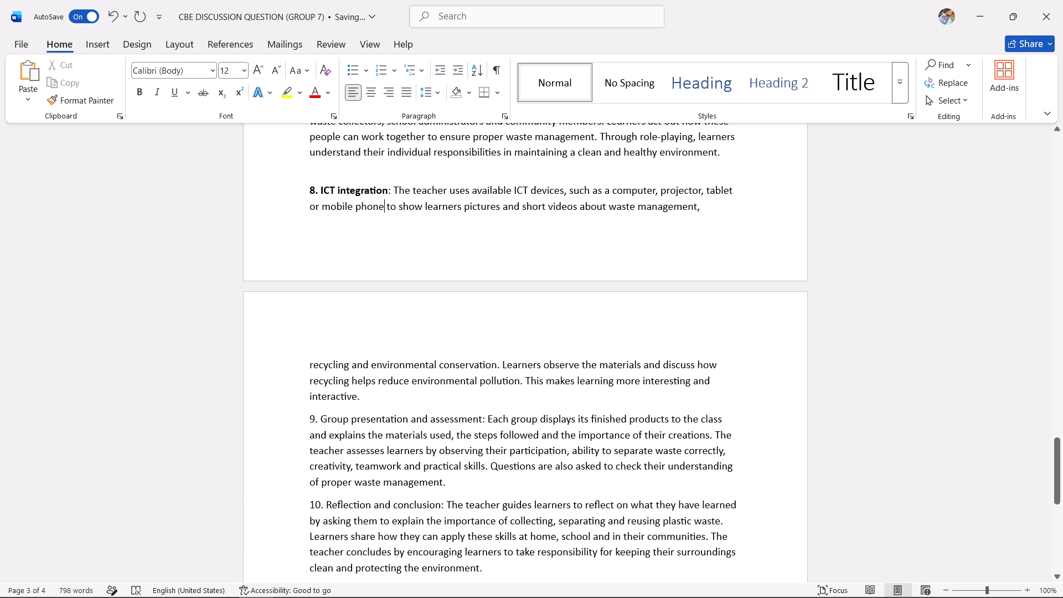
Make the label "9. Group presentation and assessment" bold, including its number but not the colon.
scroll(535, 375, down, 1)
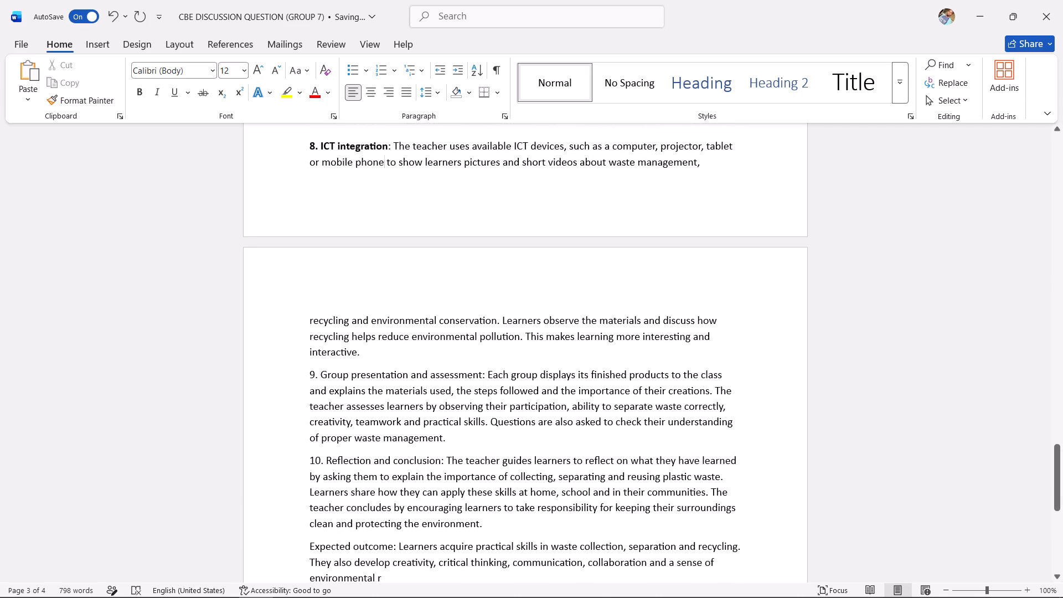
scroll(535, 375, down, 1)
scroll(374, 342, up, 1)
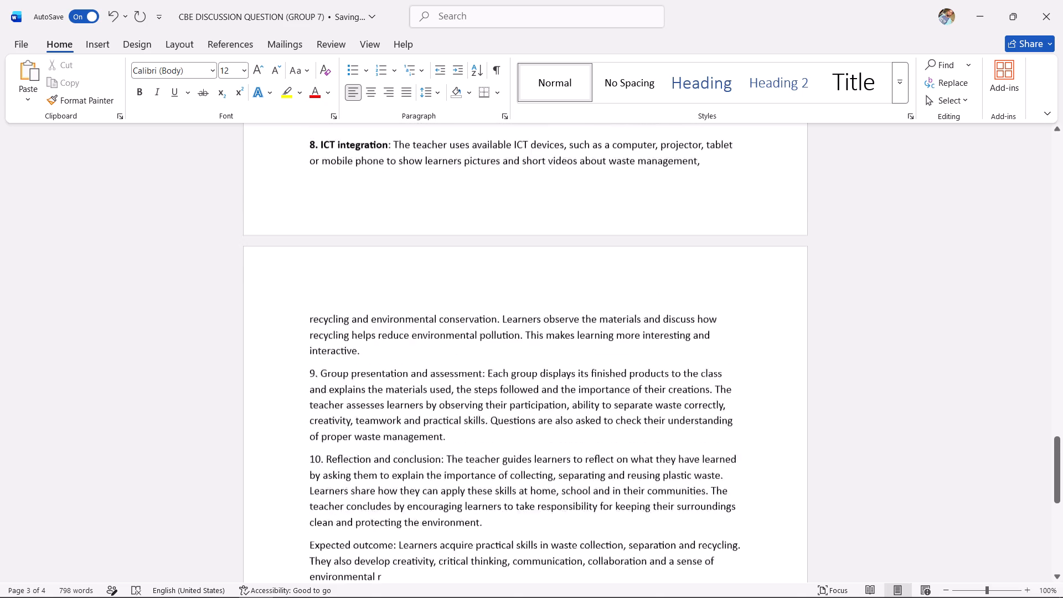
scroll(374, 342, up, 1)
scroll(374, 342, down, 2)
drag(311, 383, 311, 383)
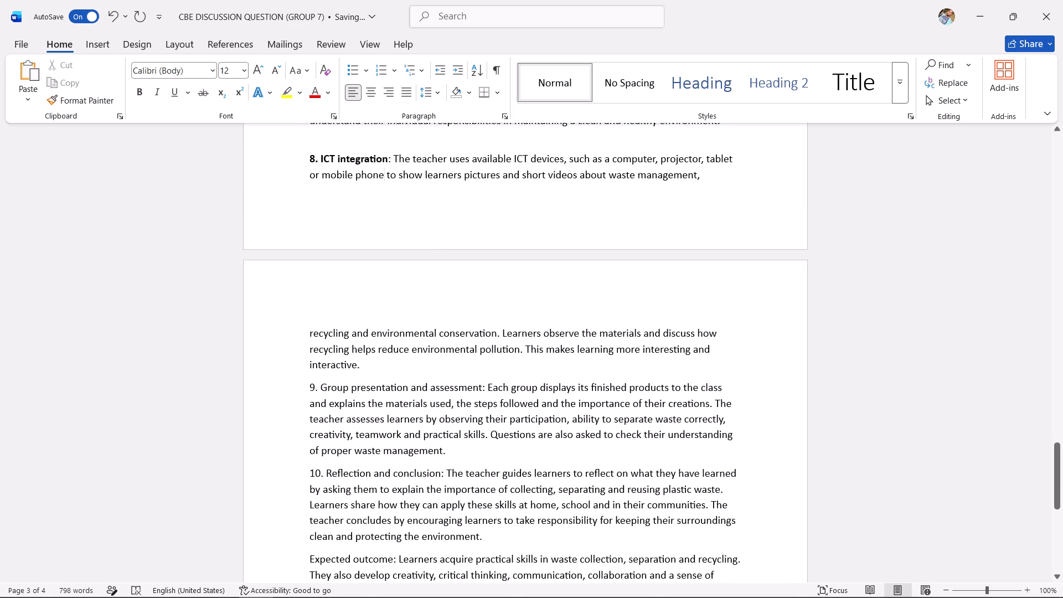
drag(311, 383, 467, 387)
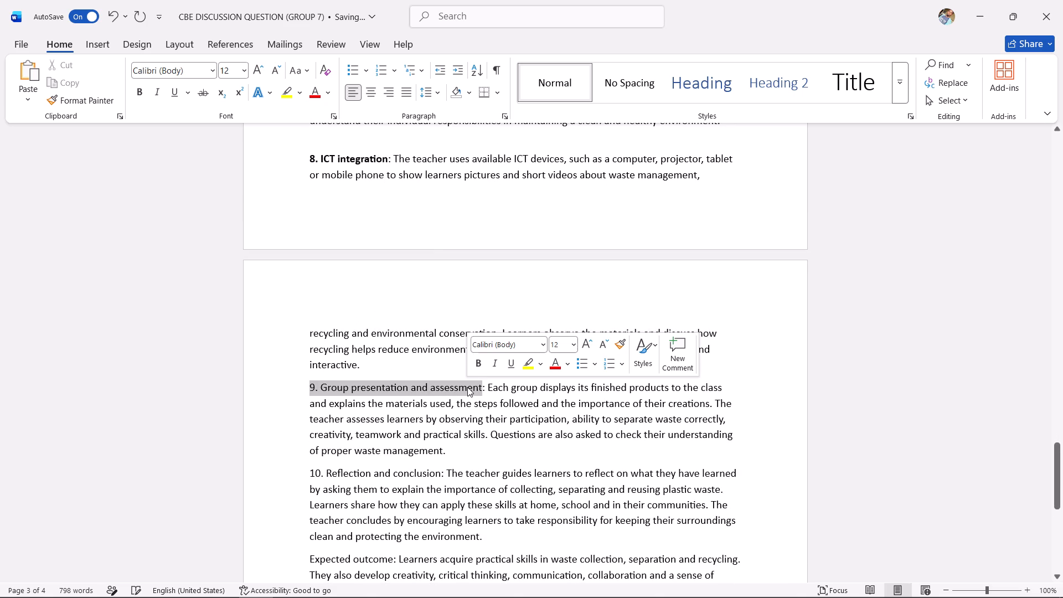
click(479, 365)
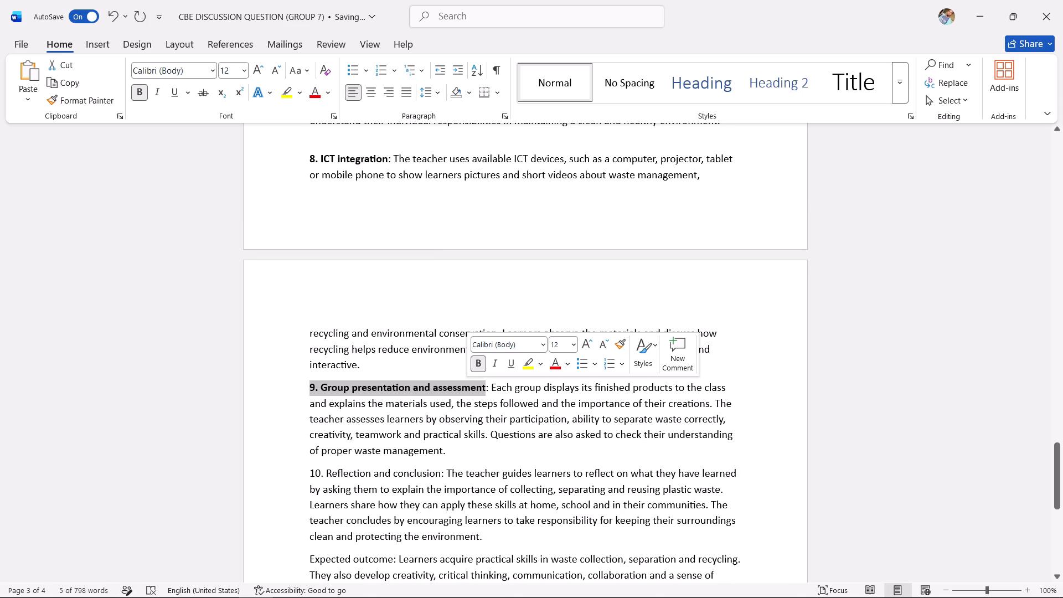
click(512, 445)
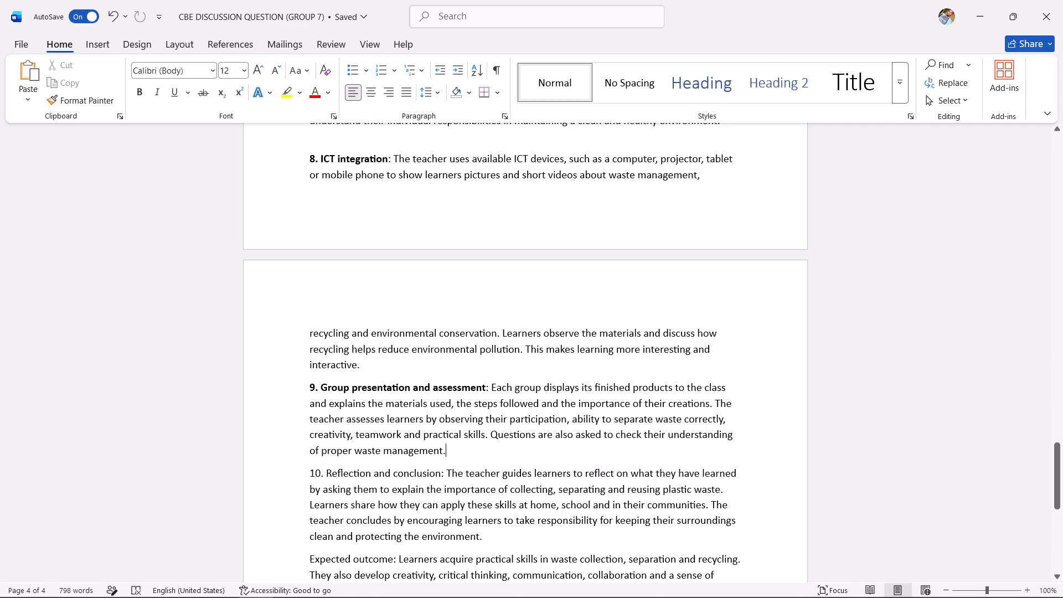
Make the label "10. Reflection and conclusion" bold, including its number but not the colon.
scroll(497, 456, down, 2)
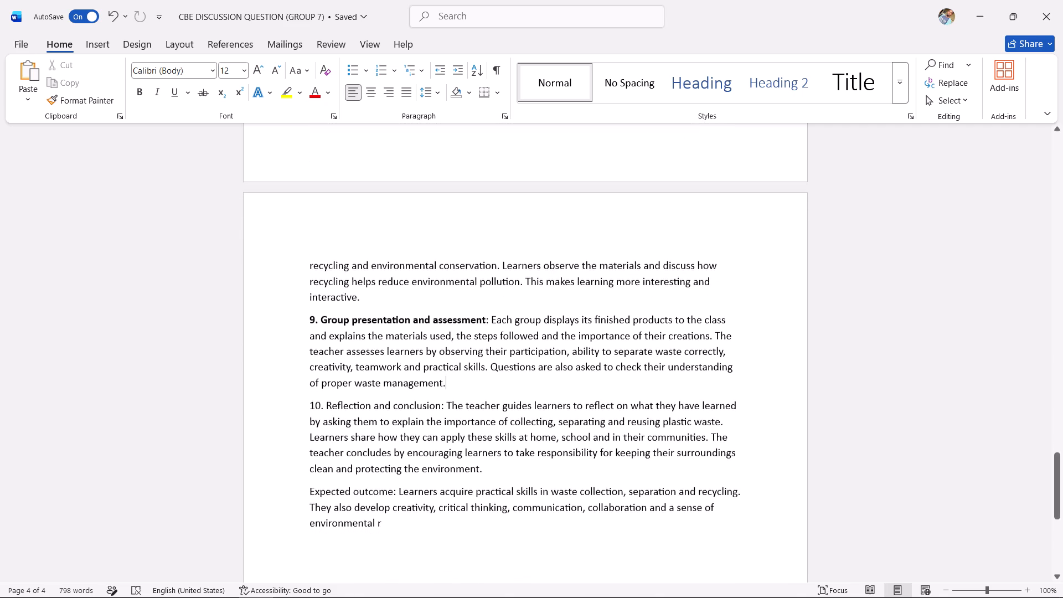
scroll(497, 456, down, 1)
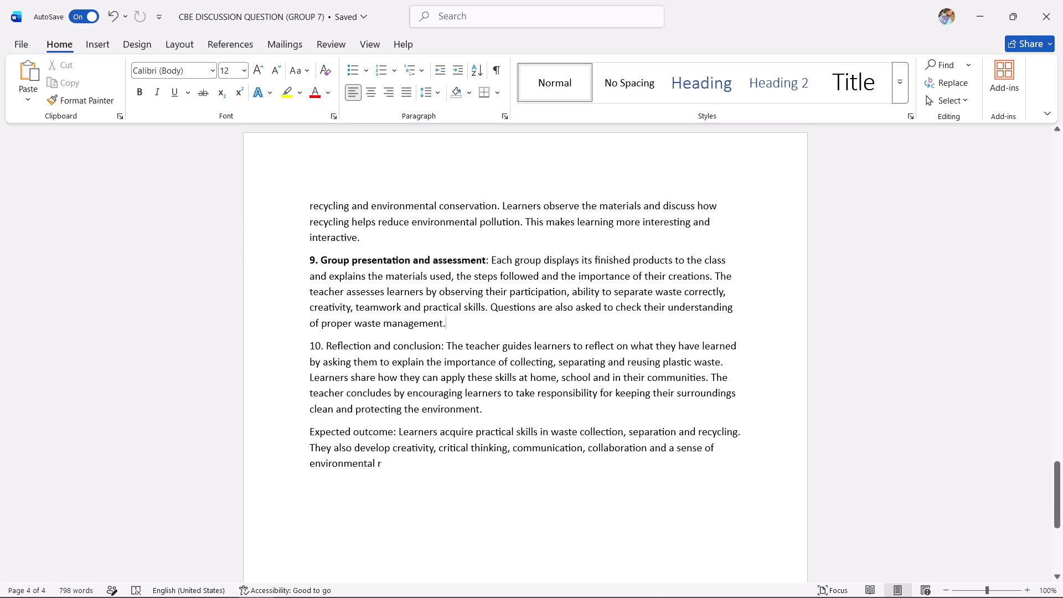
drag(308, 342, 436, 347)
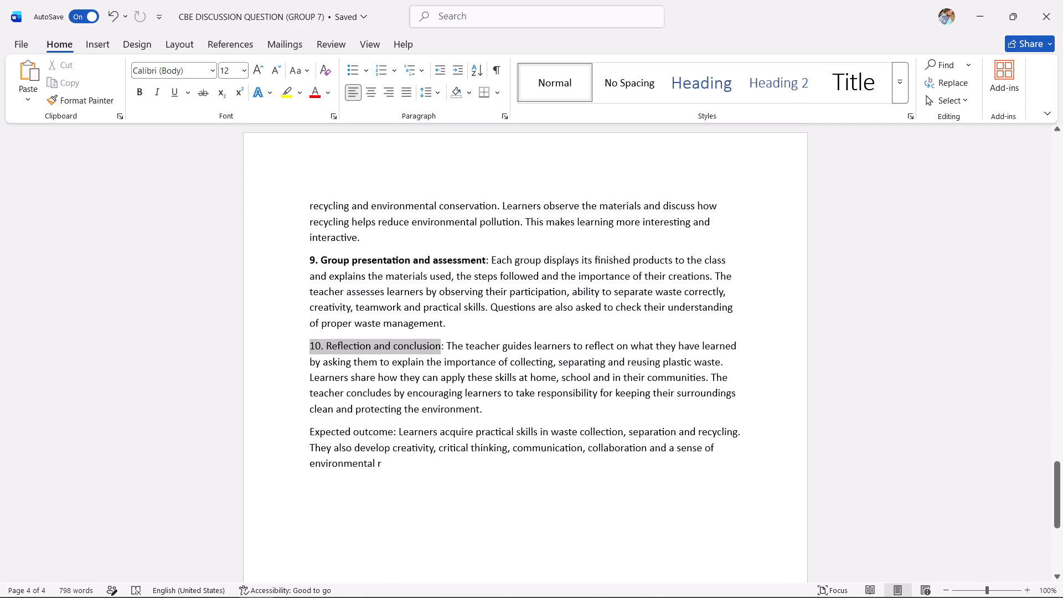
drag(436, 347, 437, 347)
click(449, 317)
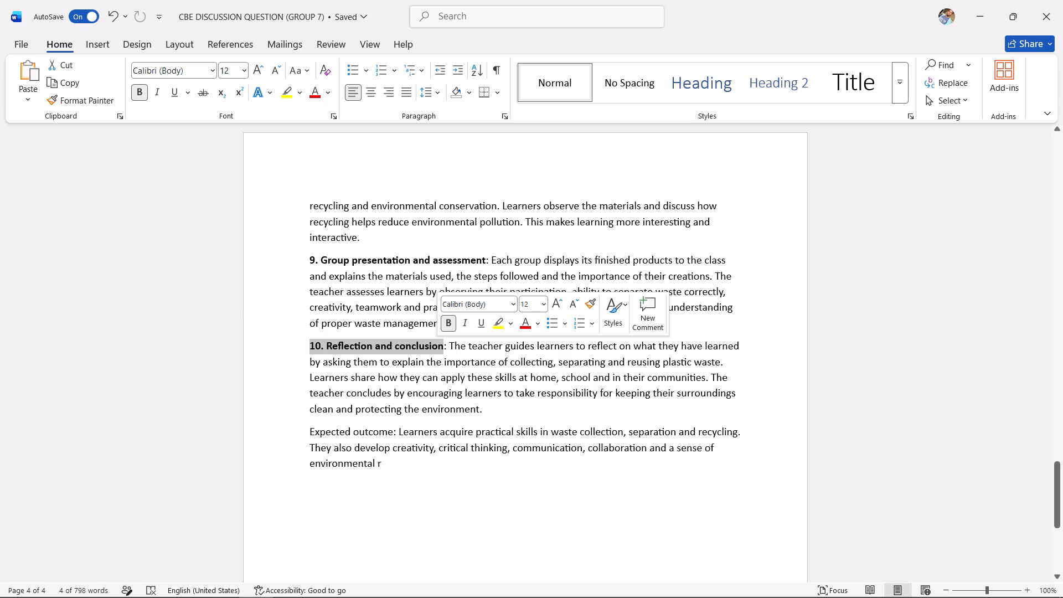
Delete the entire "Expected outcome" paragraph at the end of the document, including its stray trailing "r".
drag(312, 431, 375, 462)
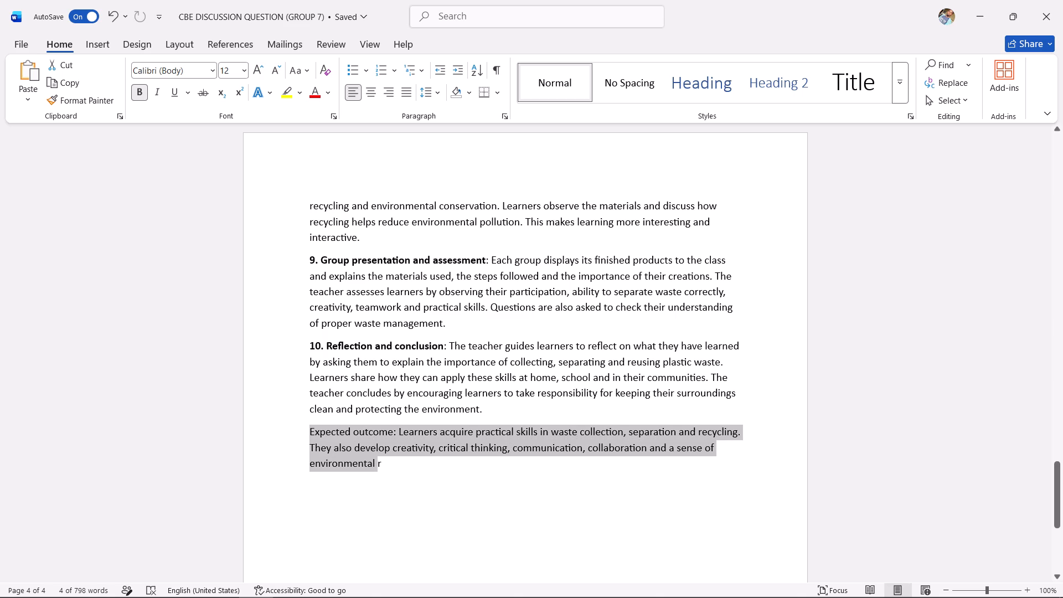
drag(375, 462, 390, 468)
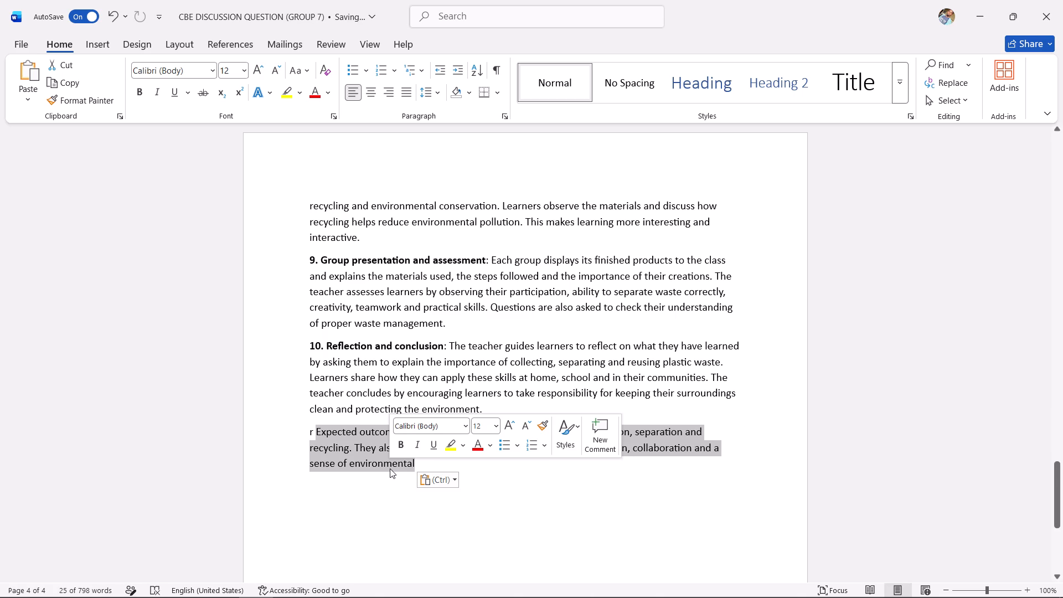
key(BackSpace)
click(318, 441)
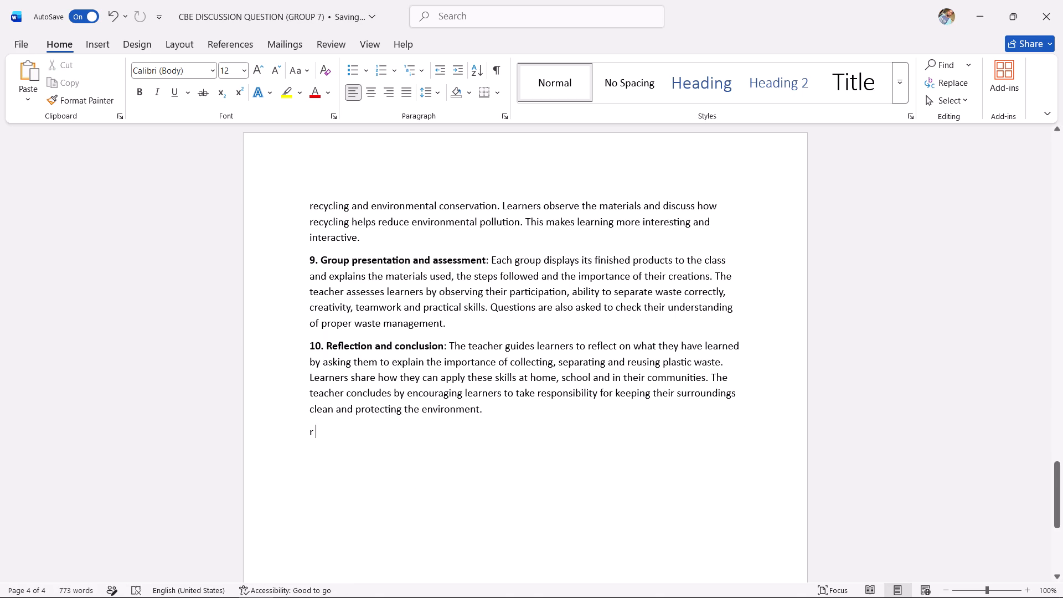
click(315, 435)
key(BackSpace)
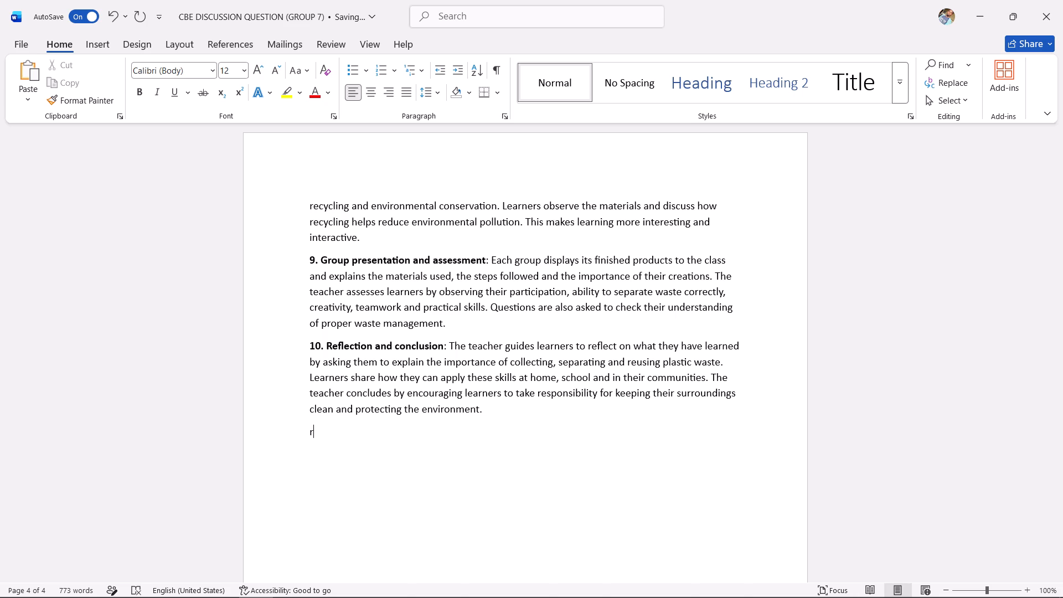
key(BackSpace)
Add the line REFERENCES in capitals below the Reflection and conclusion paragraph, leaving three blank lines between them.
key(Return)
key(Return)
key(Return)
scroll(315, 435, down, 2)
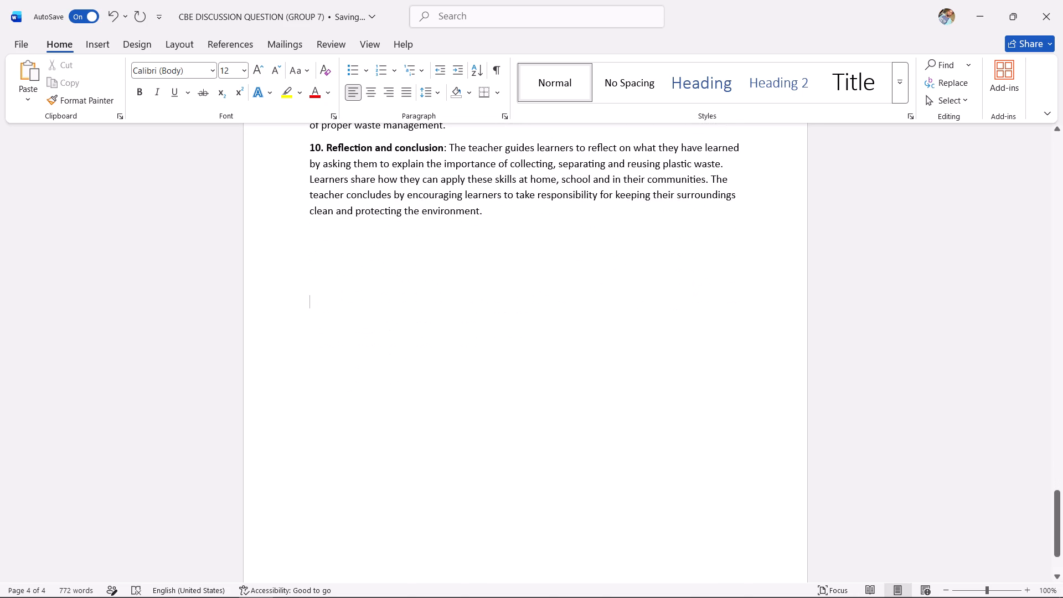
text(refere)
key(BackSpace)
key(BackSpace)
key(BackSpace)
key(BackSpace)
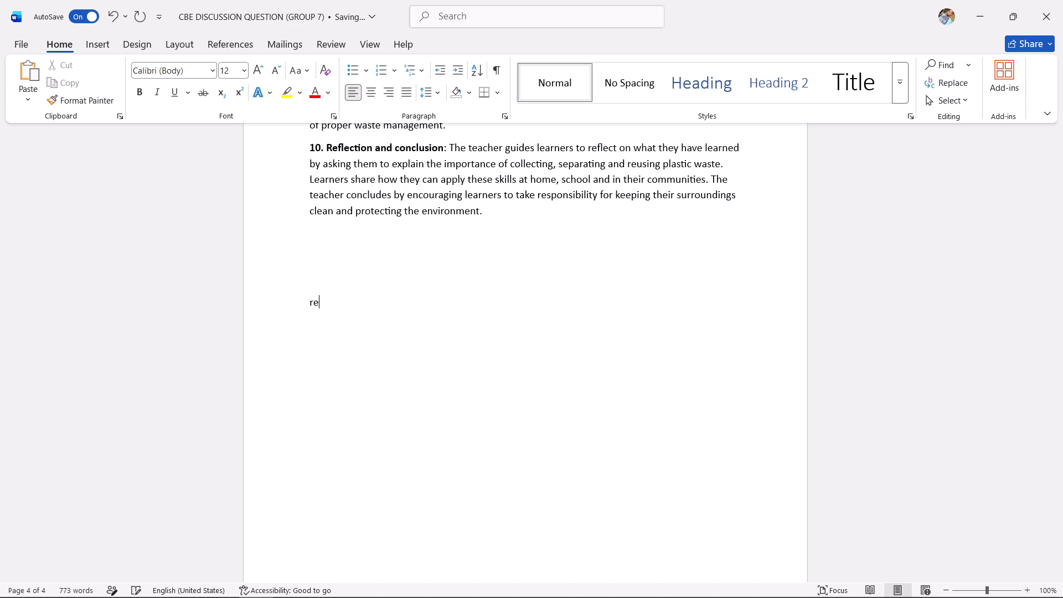
key(BackSpace)
key(BackSpace)
text(REFE)
text(RENCES)
Make the REFERENCES heading bold and start a new non-bold line directly below it.
drag(309, 297, 348, 301)
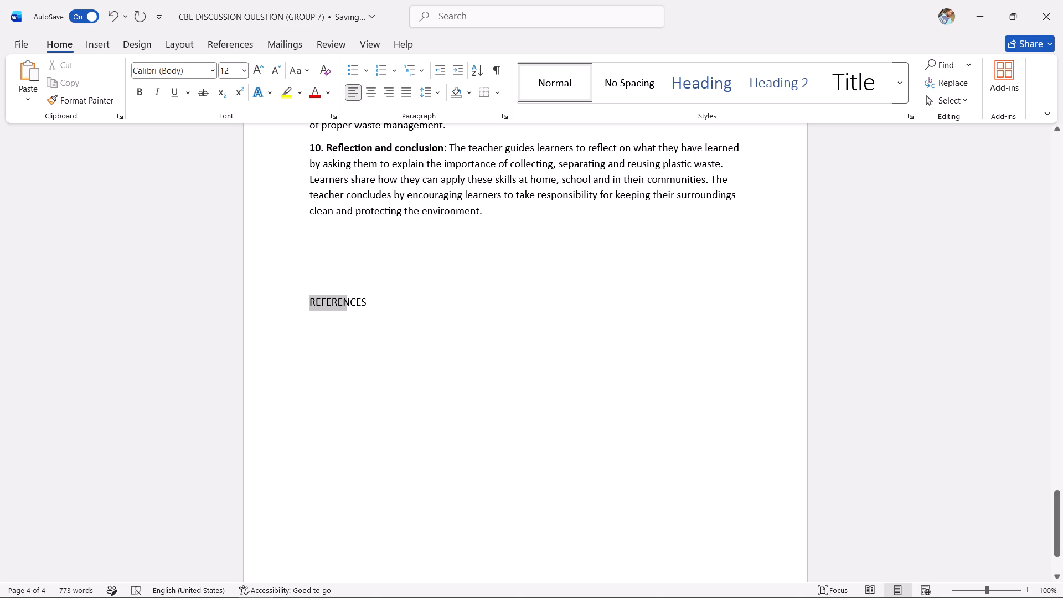
drag(348, 301, 364, 301)
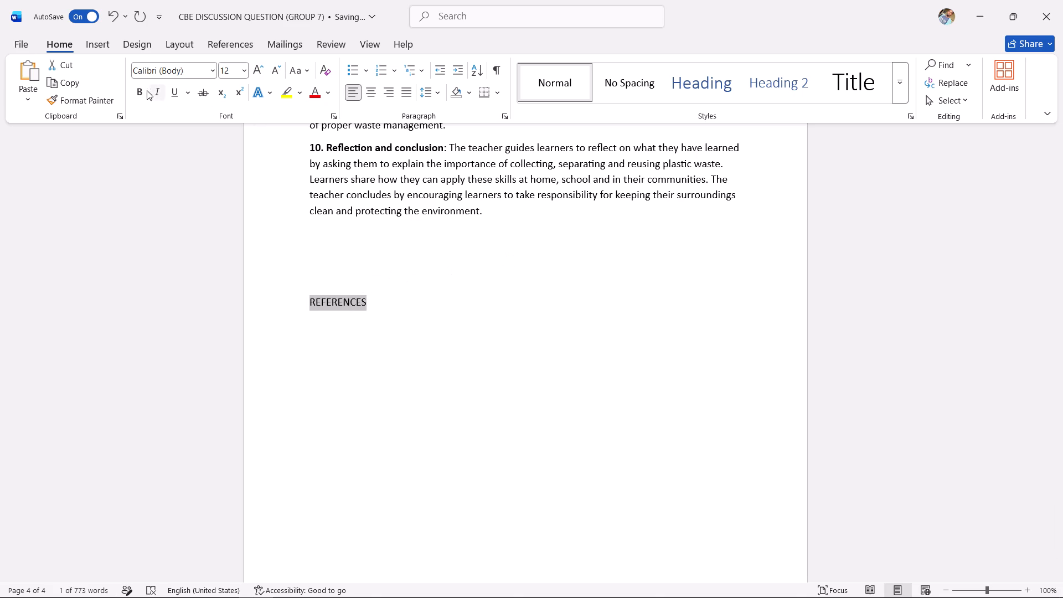
click(137, 92)
click(397, 304)
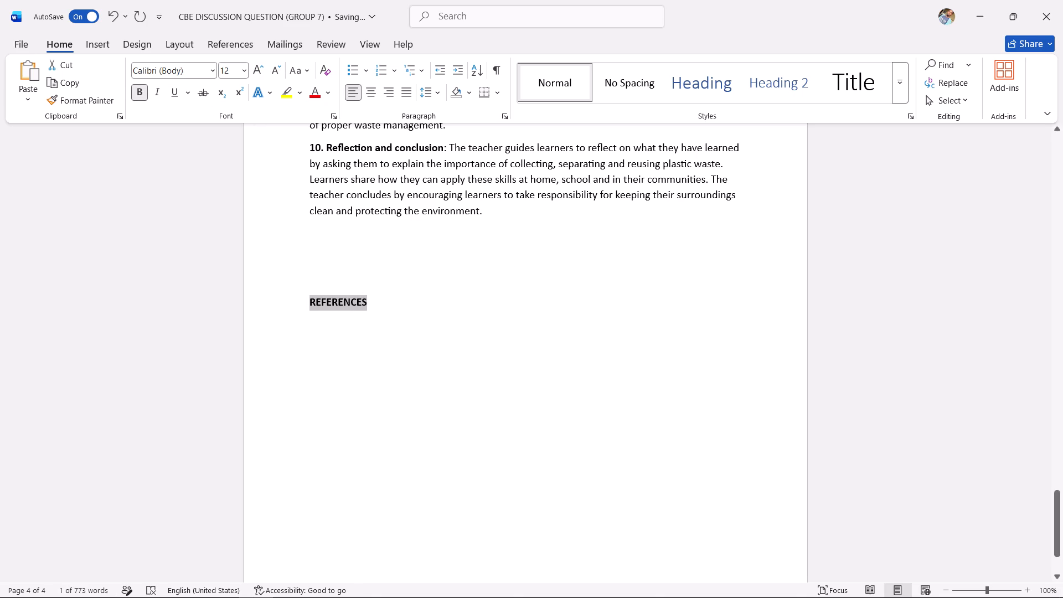
key(Return)
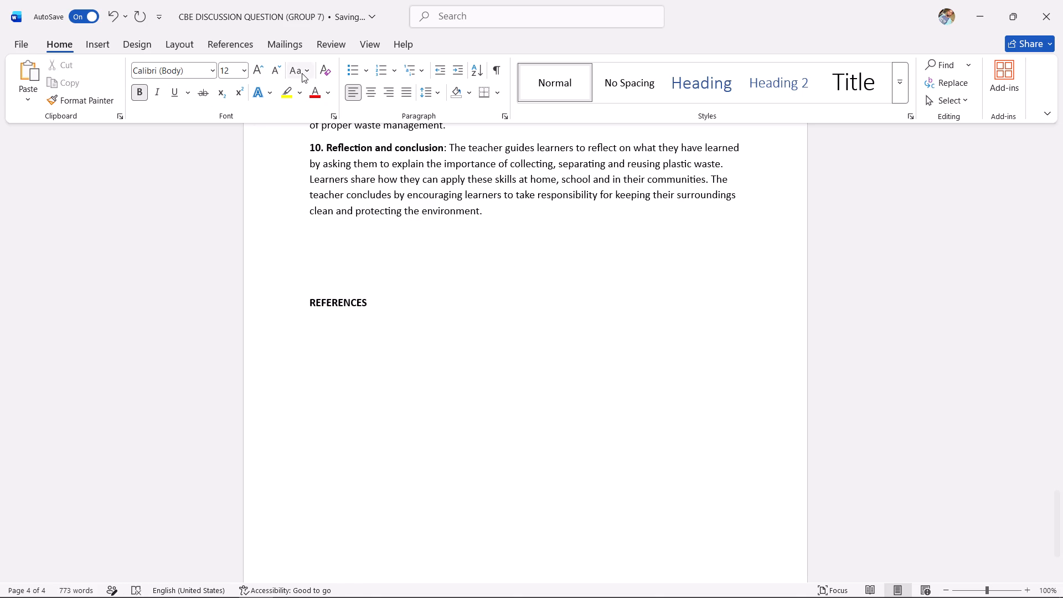
click(141, 96)
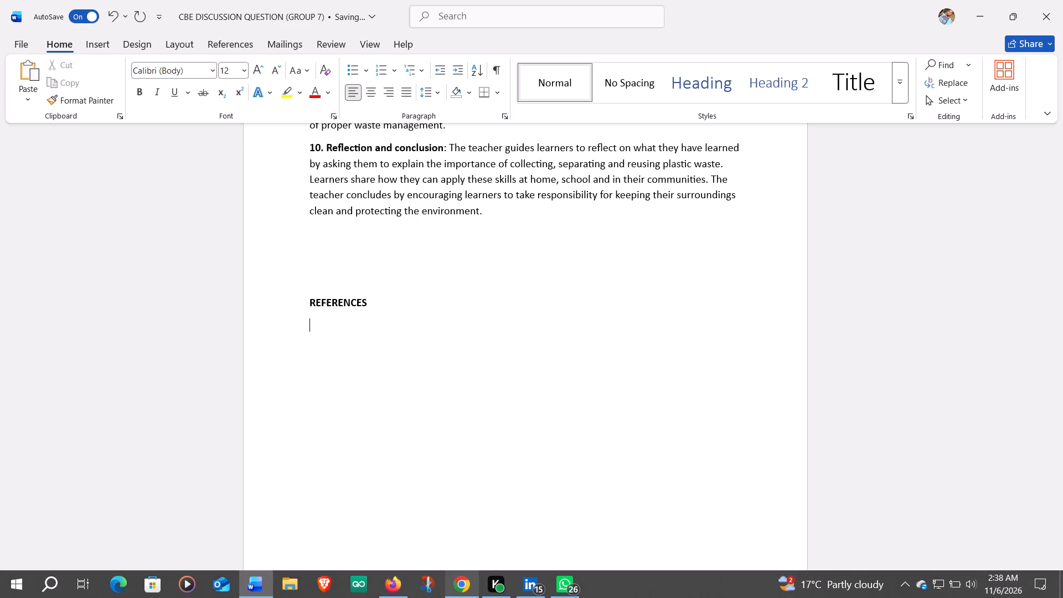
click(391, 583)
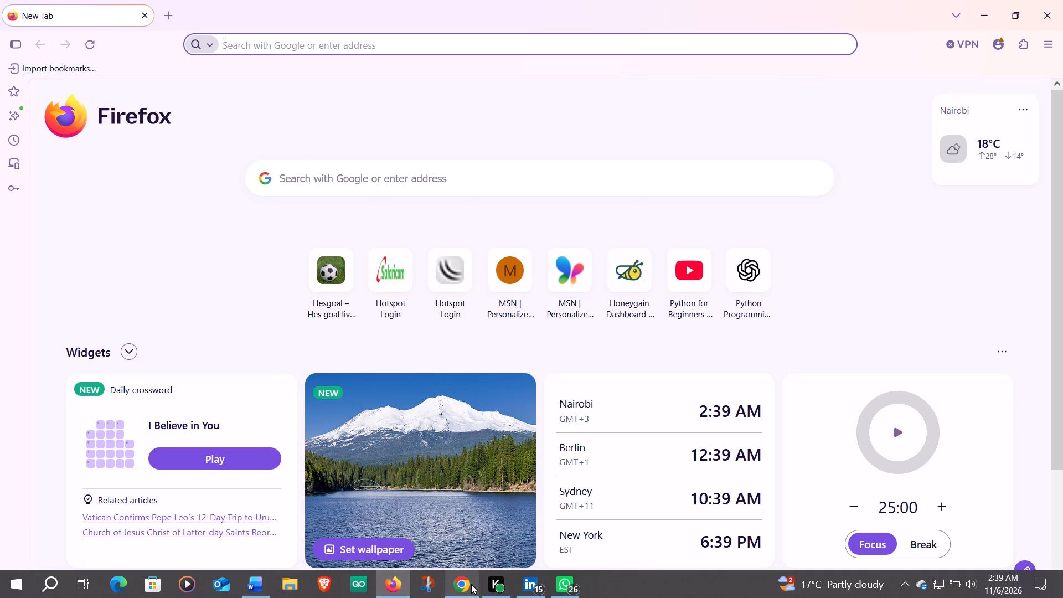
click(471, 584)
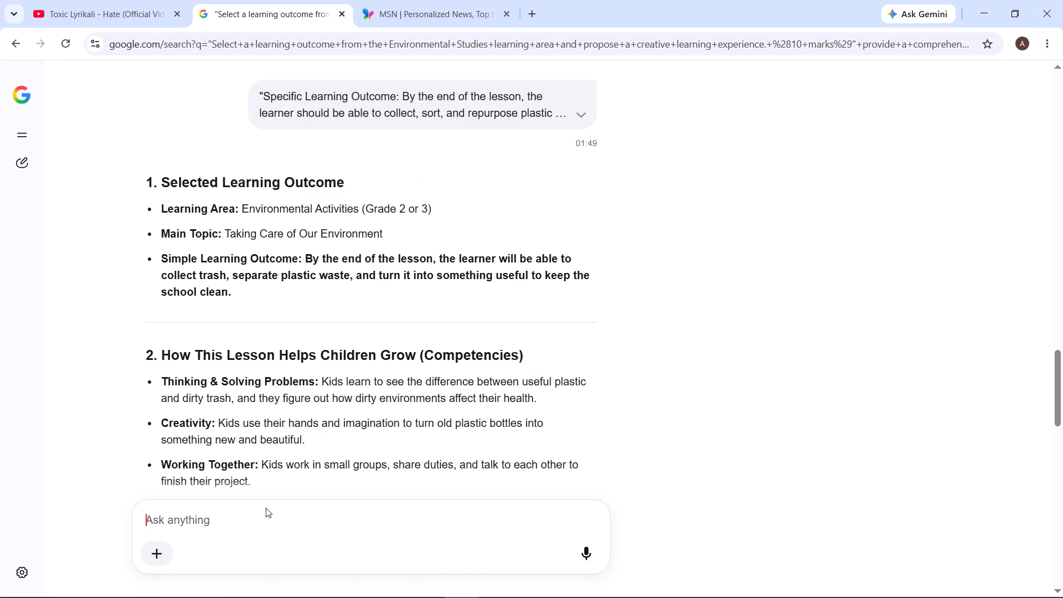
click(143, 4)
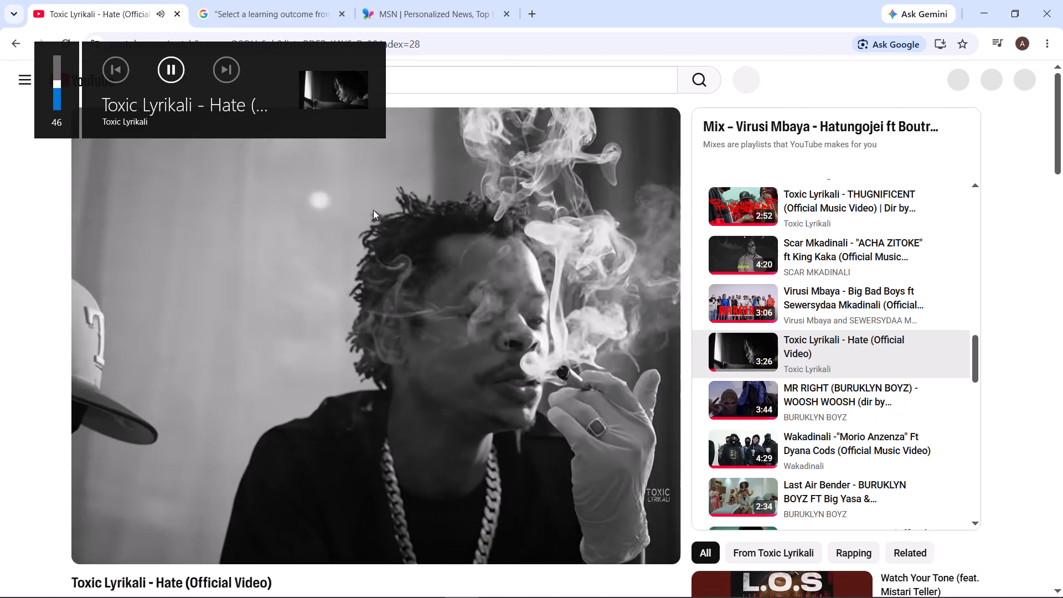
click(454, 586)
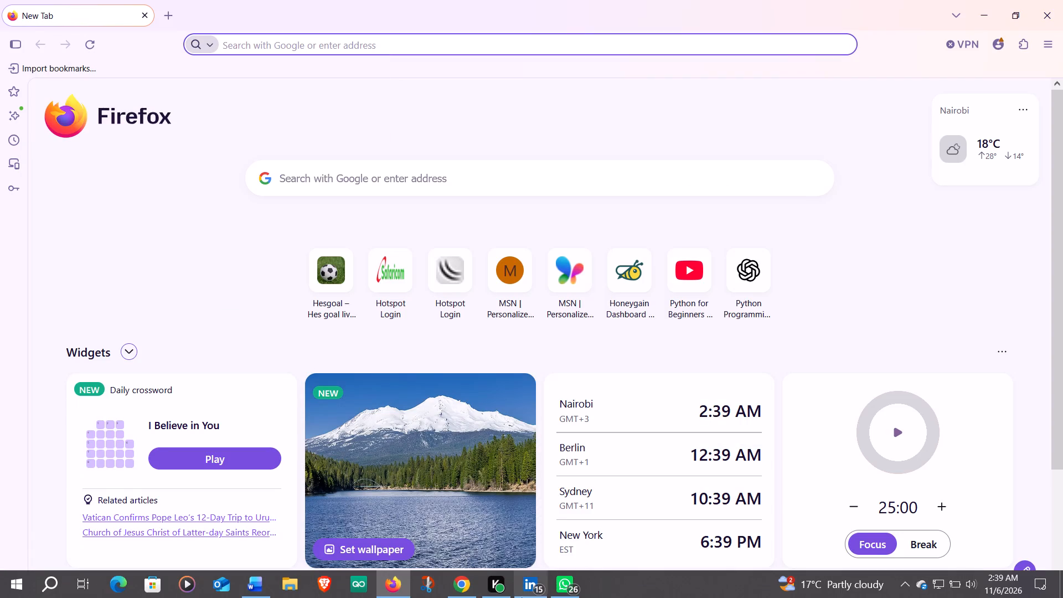
Switch to Chrome and send "PROVIDE 5 REFERENCES FOR THIS WORK" in the existing Google AI chat about the learning outcome.
click(467, 584)
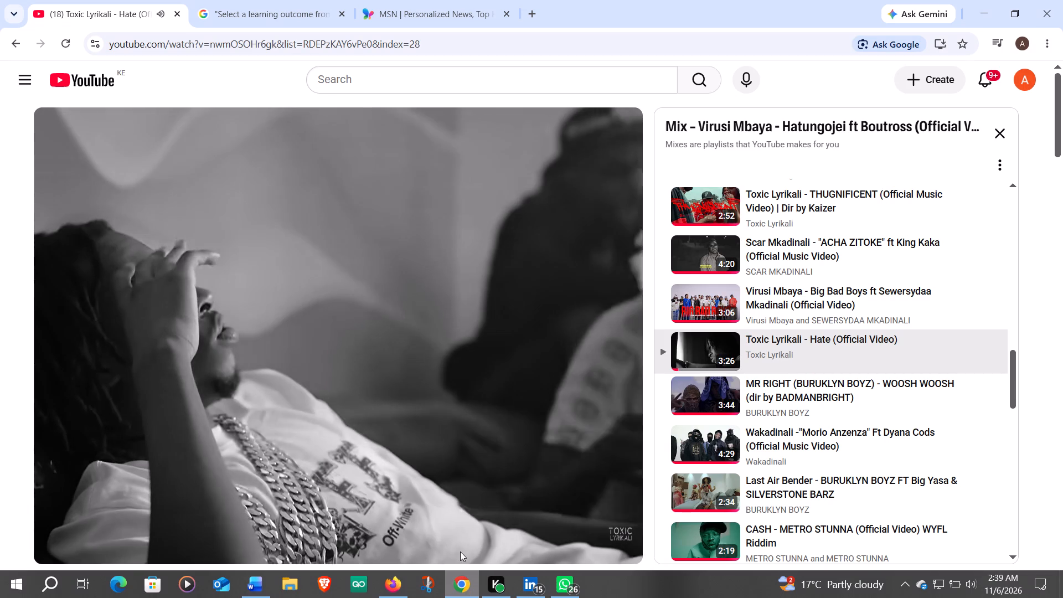
click(278, 2)
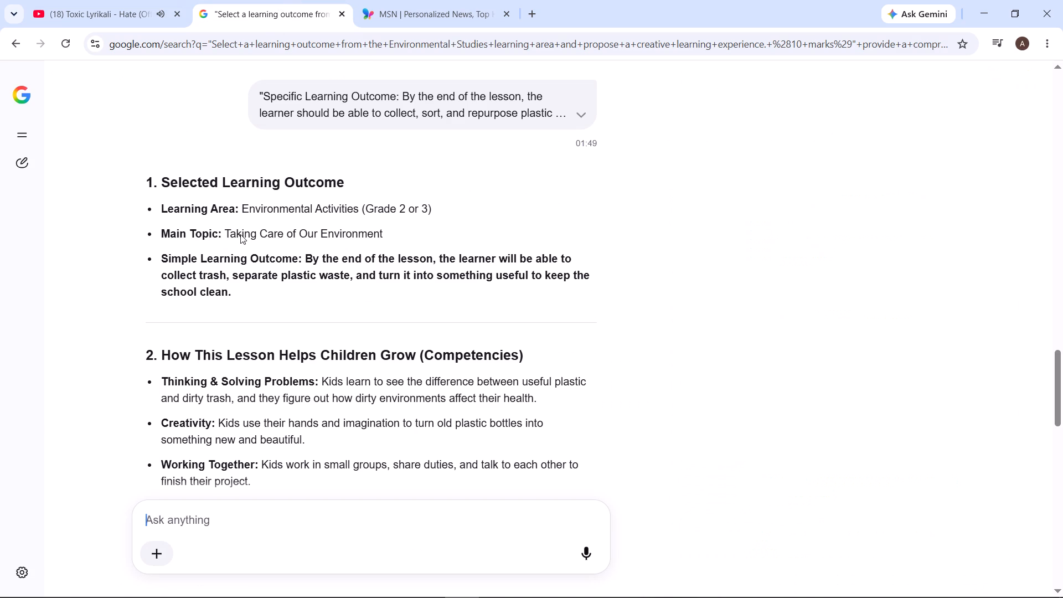
click(195, 521)
text(PRE)
key(BackSpace)
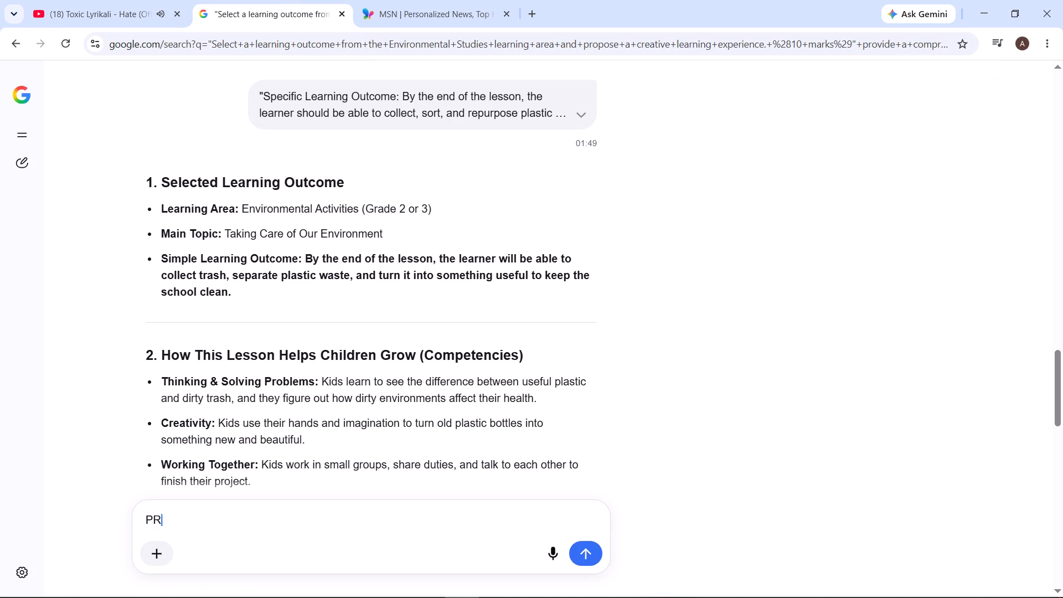
key(o)
key(v)
text(IDE)
key(space)
key(5)
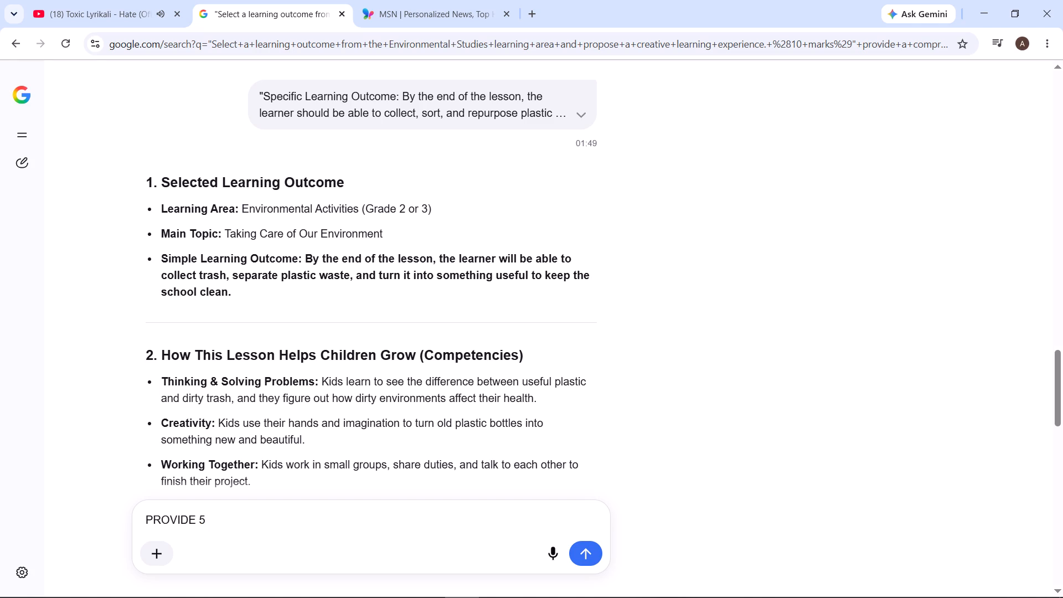
key(space)
text(REFERENCES FOR THIS WORK)
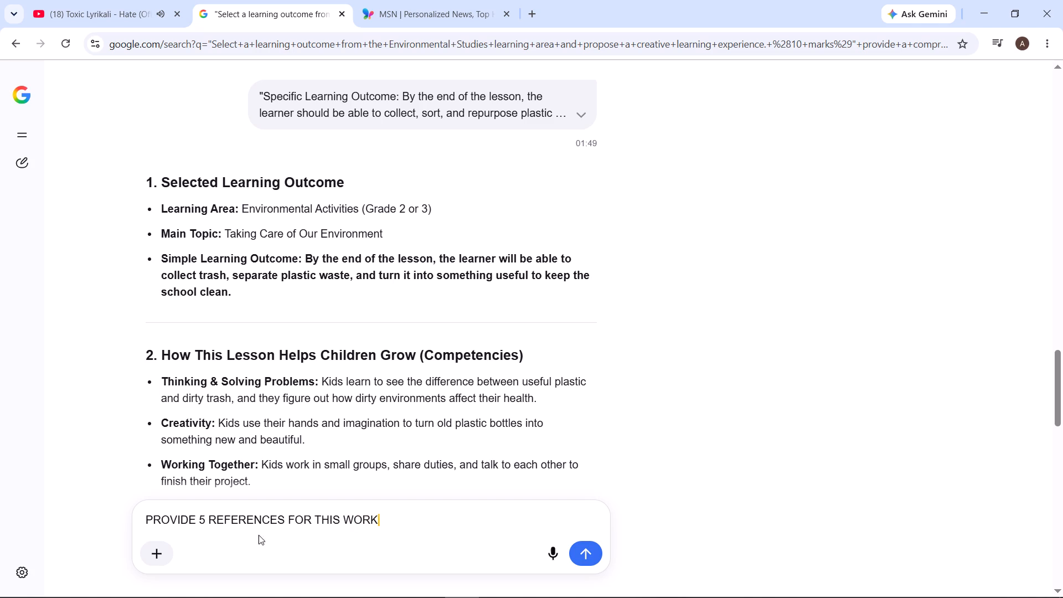
click(583, 554)
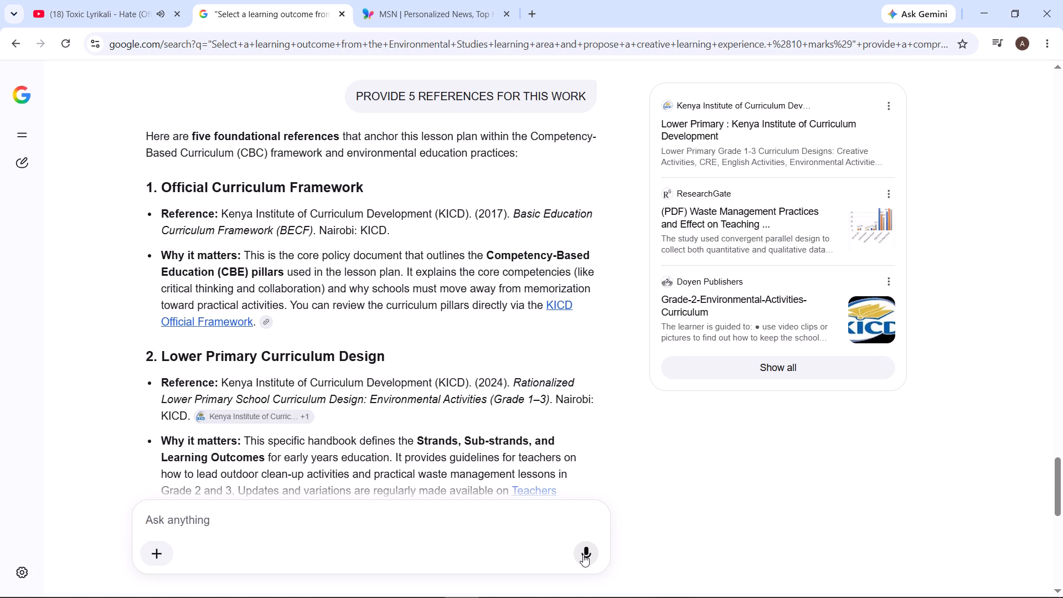
Look over the suggested references and send the follow-up request "MAKE THEM SHORT" in the same chat.
scroll(583, 554, down, 3)
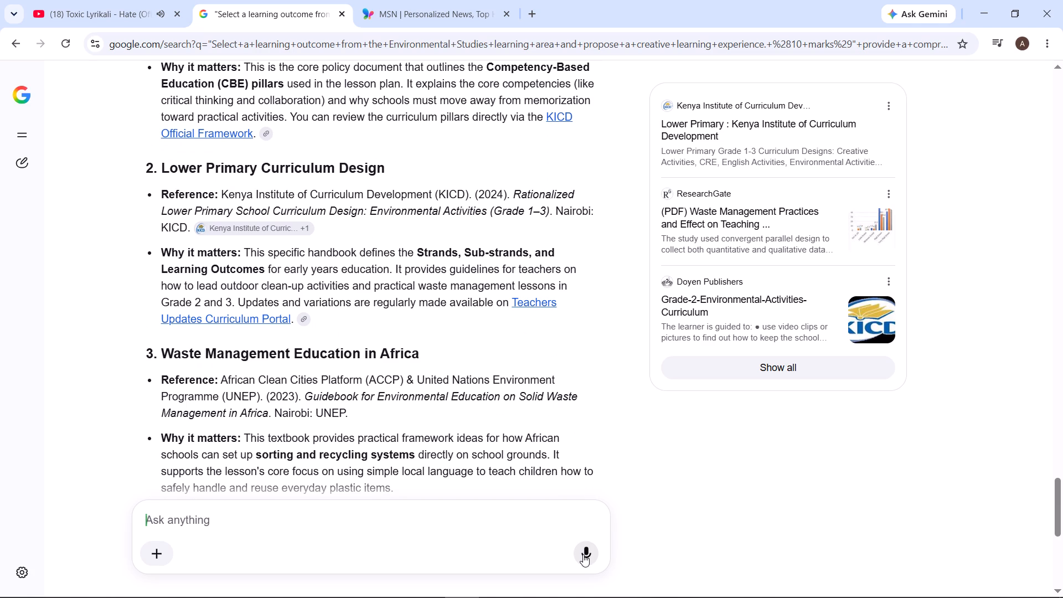
click(236, 514)
text(MAKE)
key(space)
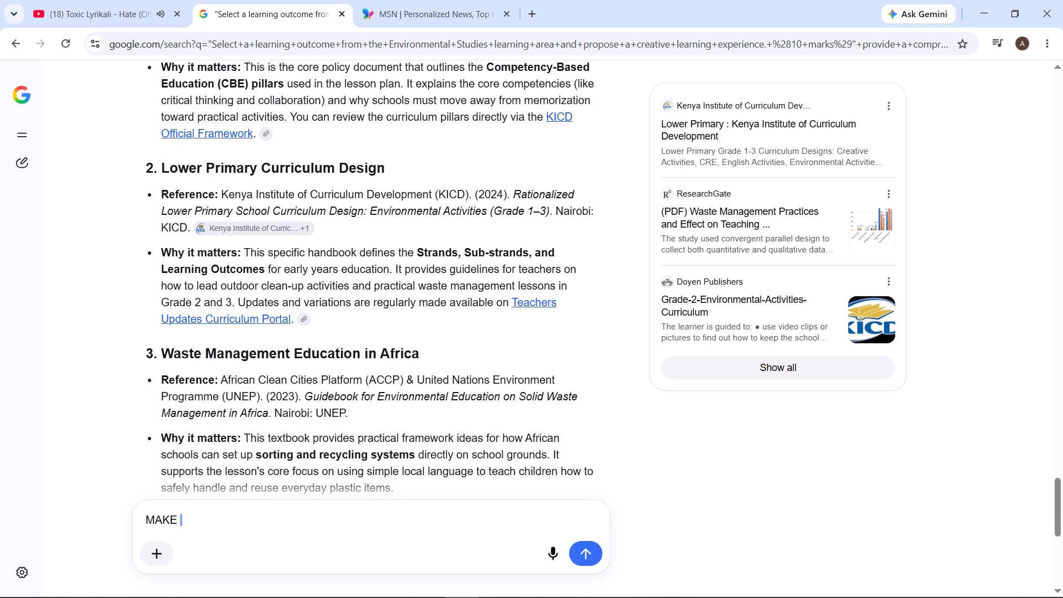
text(THEM SHOERT)
key(BackSpace)
key(BackSpace)
key(BackSpace)
key(BackSpace)
text(ORT)
key(Return)
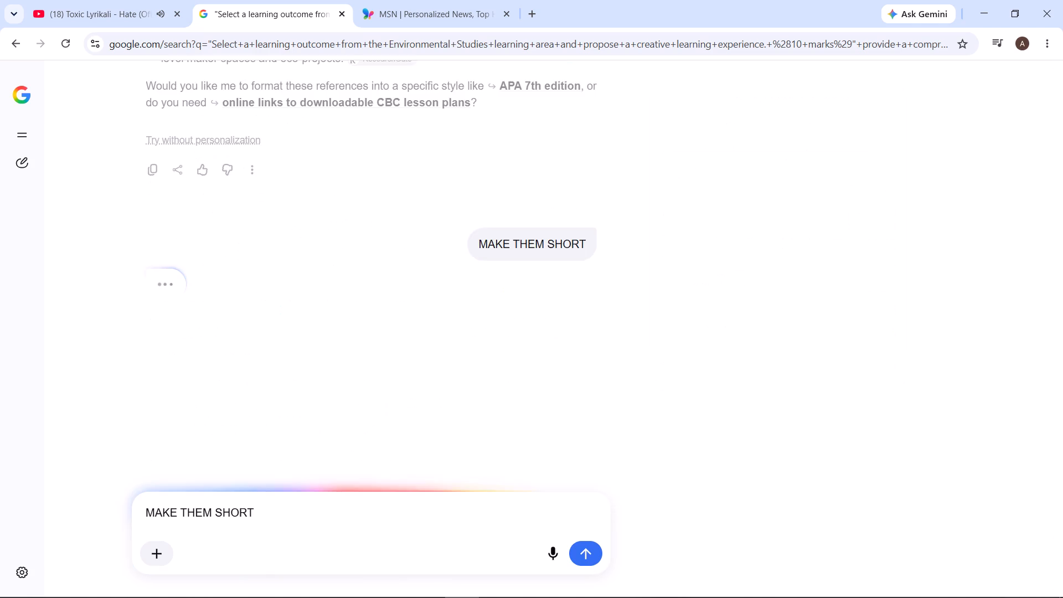
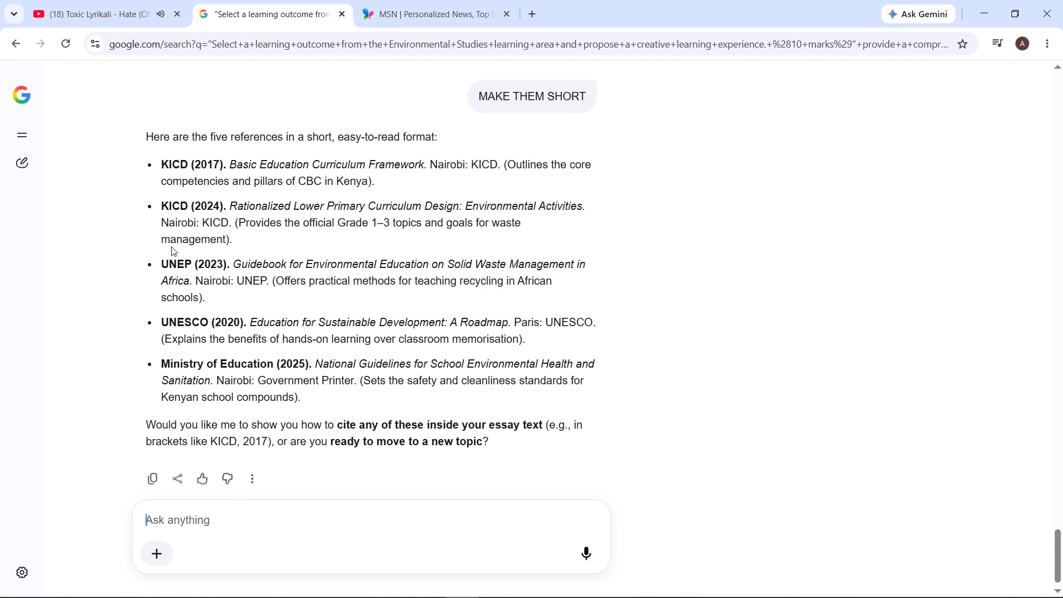
Copy the last four short references, KICD (2024) through Ministry of Education (2025), and paste them below the REFERENCES heading in the Word document.
click(161, 163)
drag(159, 204, 239, 352)
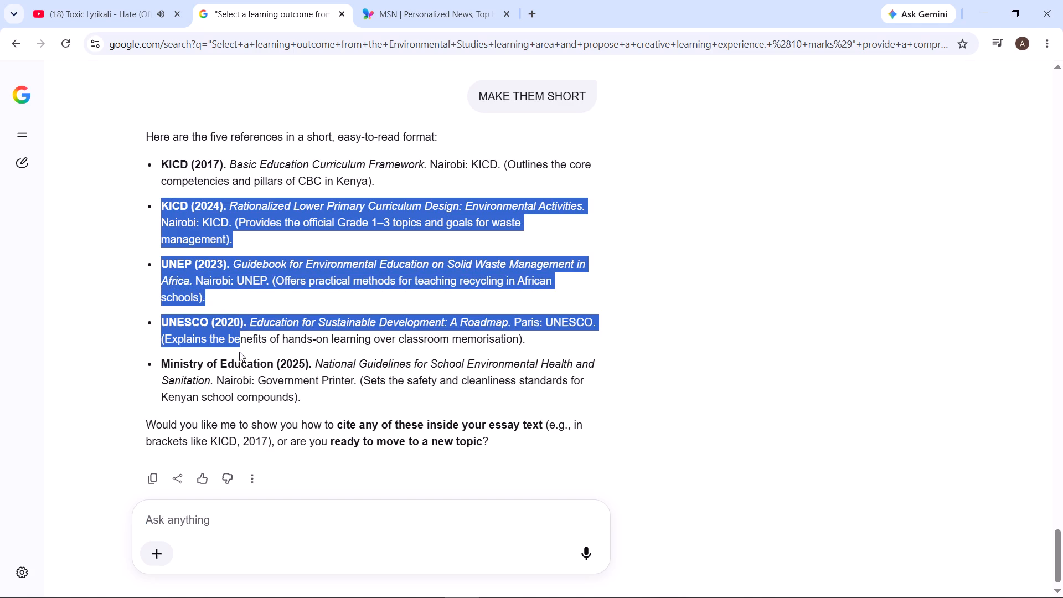
drag(239, 352, 312, 406)
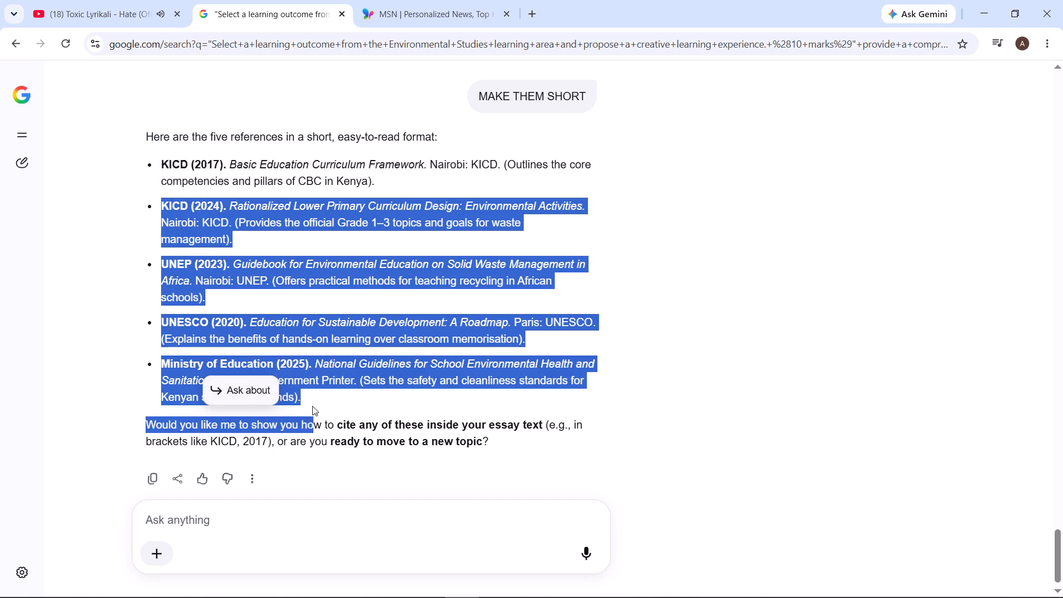
drag(312, 406, 324, 395)
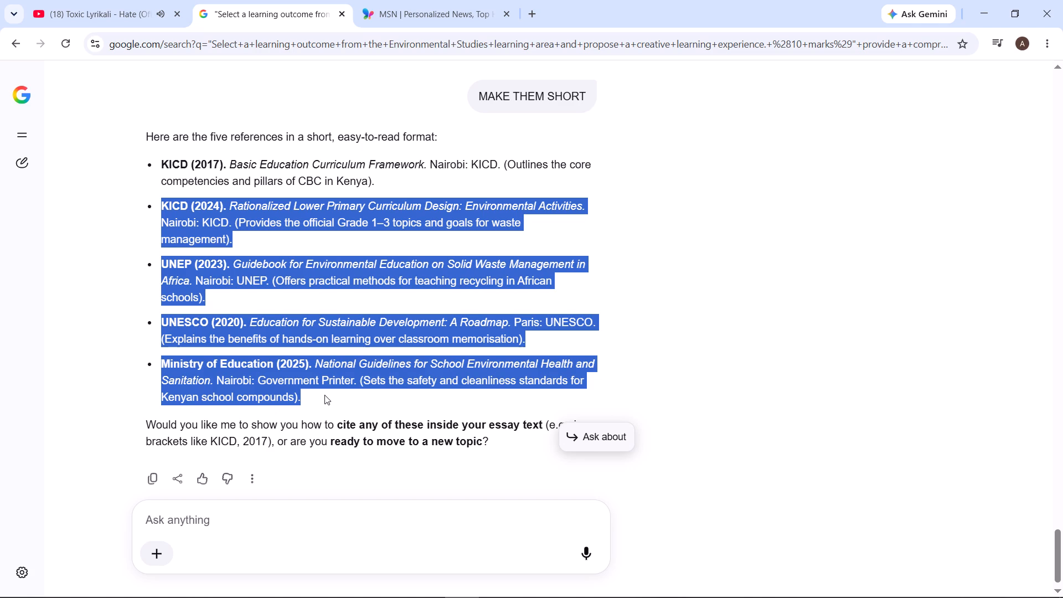
key(ctrl+c)
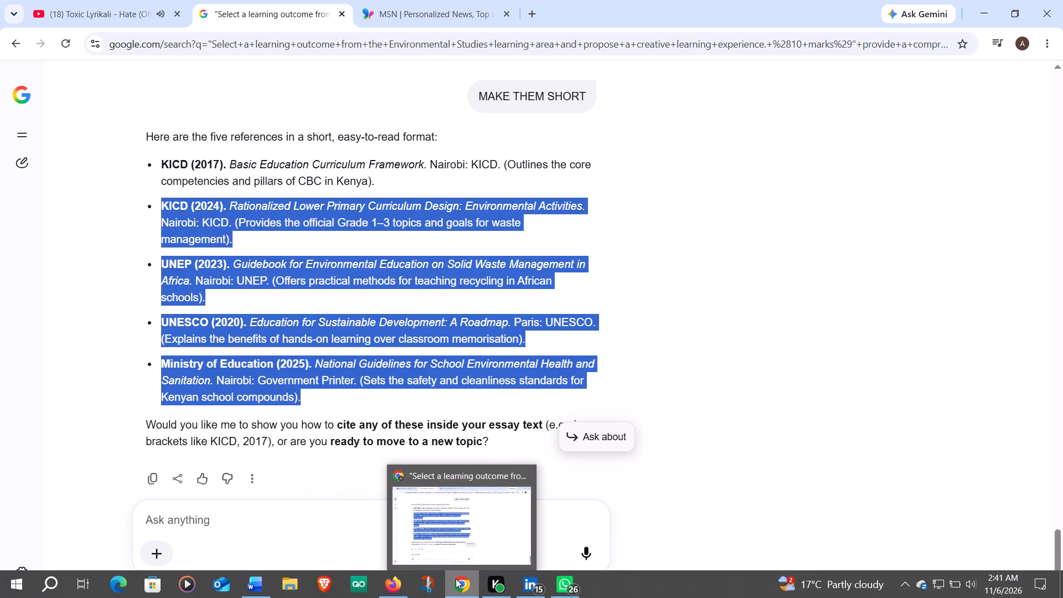
click(252, 578)
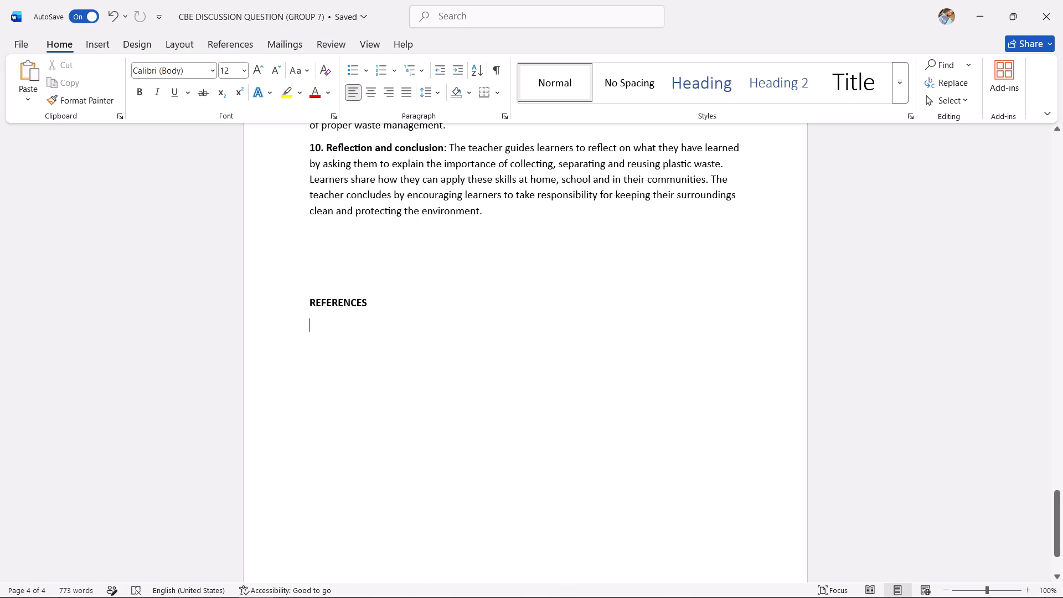
key(ctrl+v)
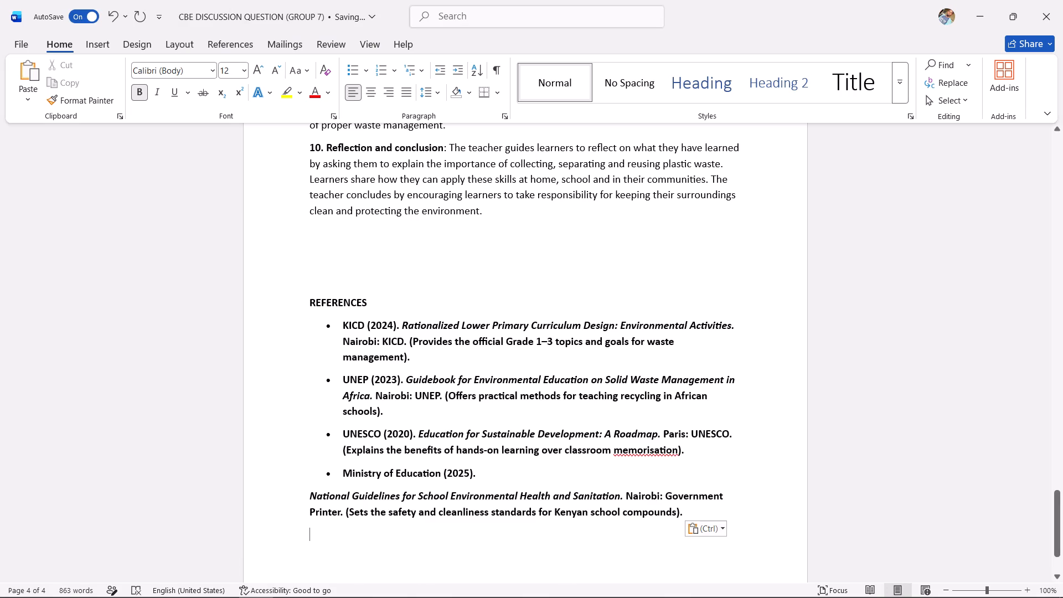
Join the separated "National Guidelines for School Environmental Health and Sanitation" line onto the Ministry of Education (2025) bullet.
click(309, 493)
key(BackSpace)
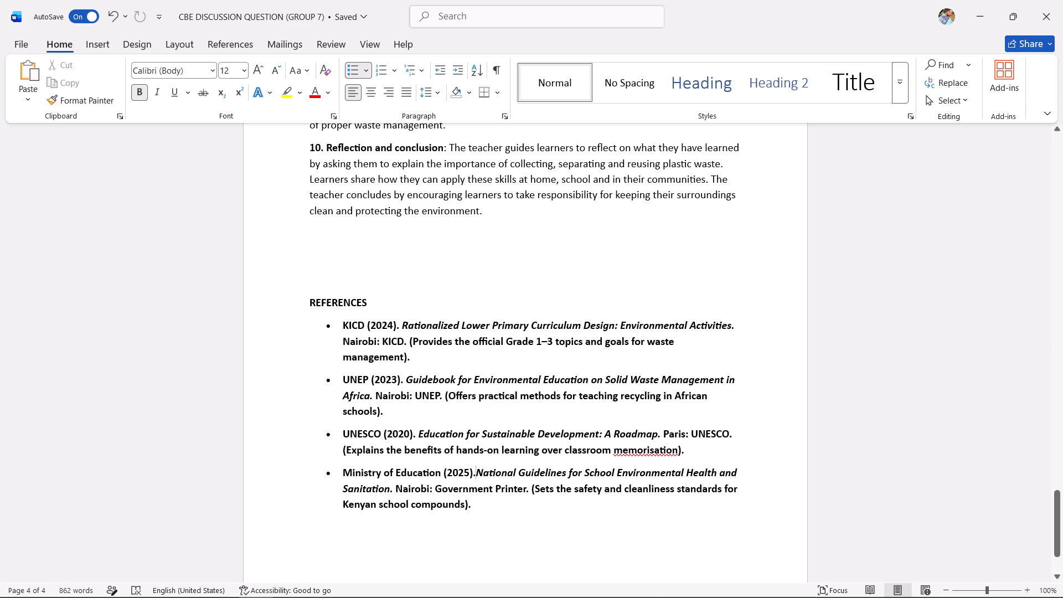
Remove the bold formatting from all four bulleted references, leaving the REFERENCES heading bold.
drag(341, 324, 534, 509)
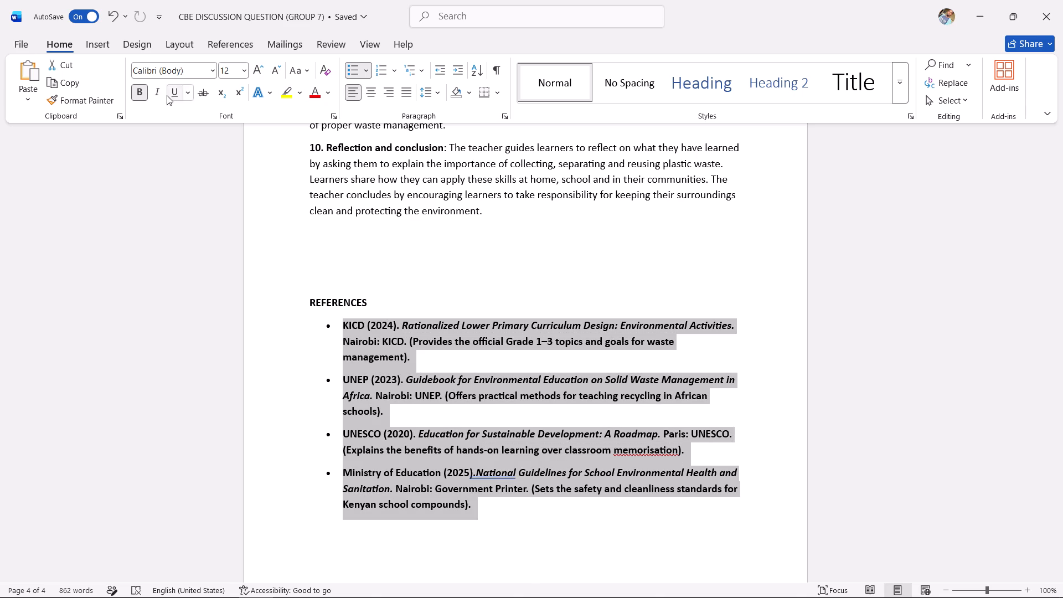
click(142, 96)
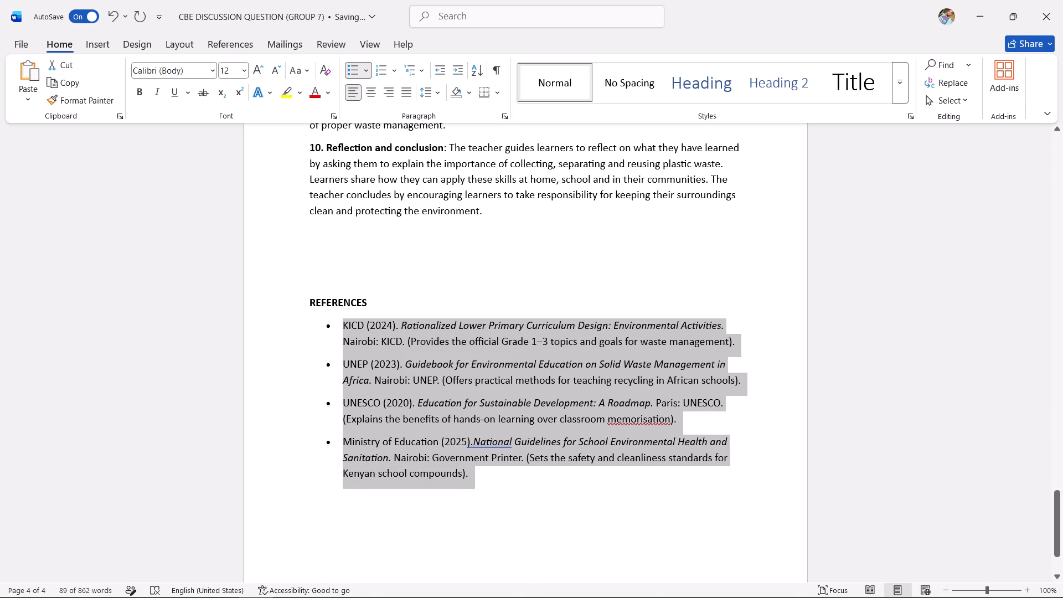
click(468, 306)
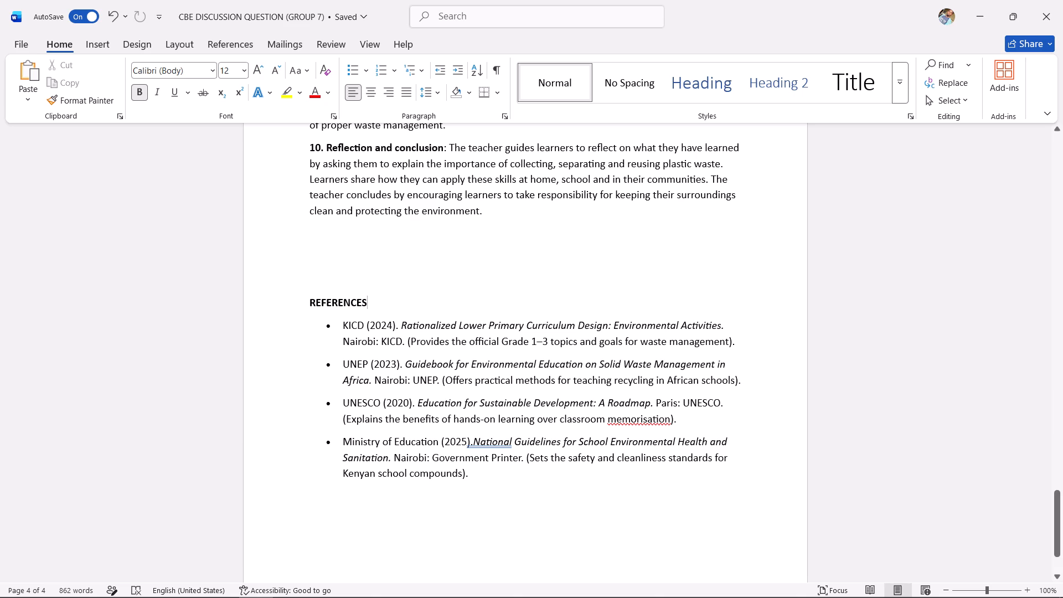
Delete the publisher and bracketed note after "Africa." in the UNEP (2023) reference.
drag(376, 380, 604, 382)
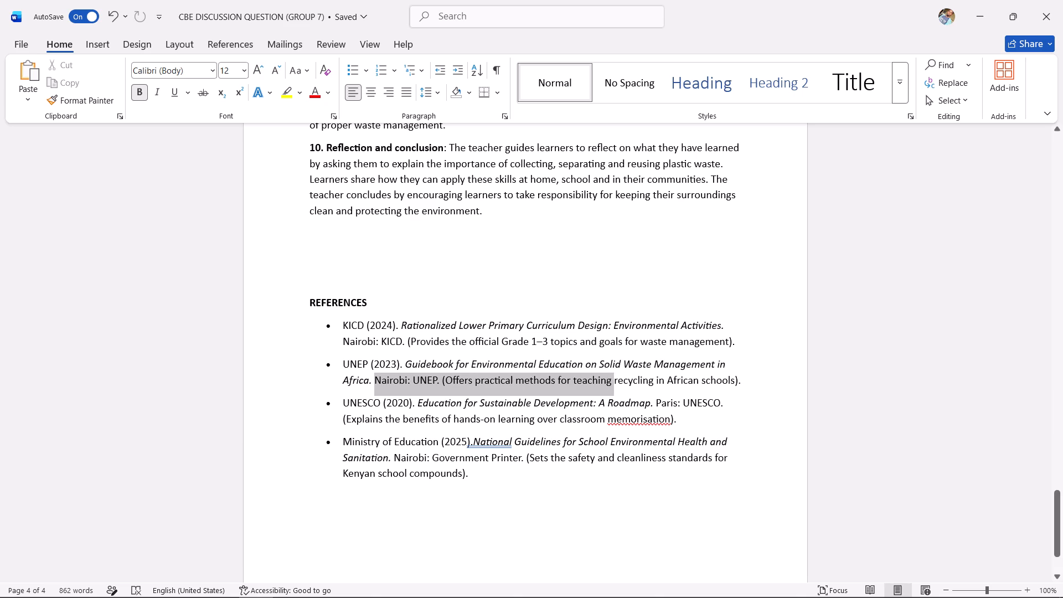
drag(604, 382, 739, 379)
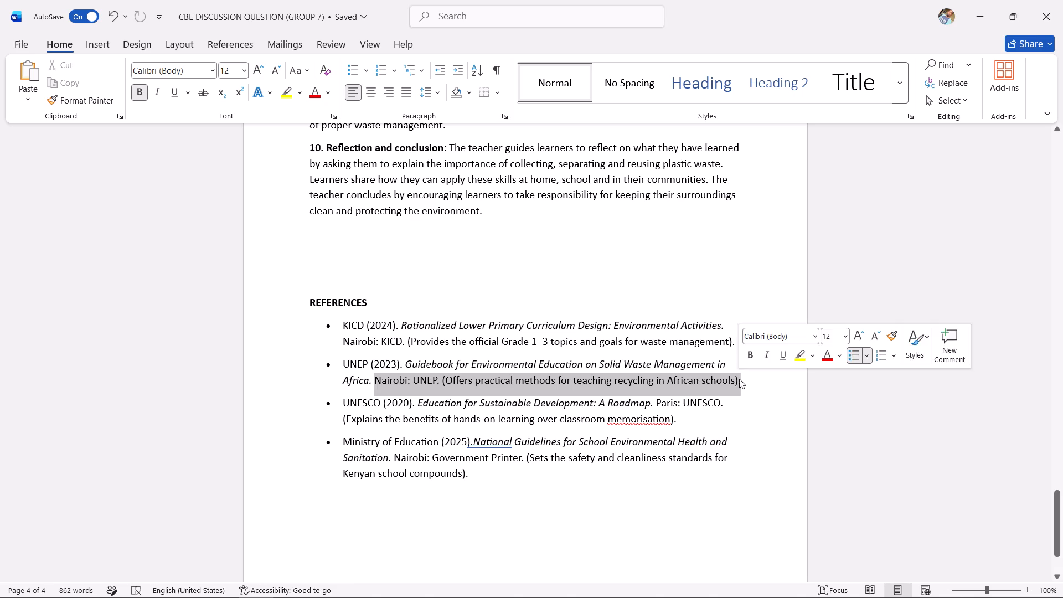
key(BackSpace)
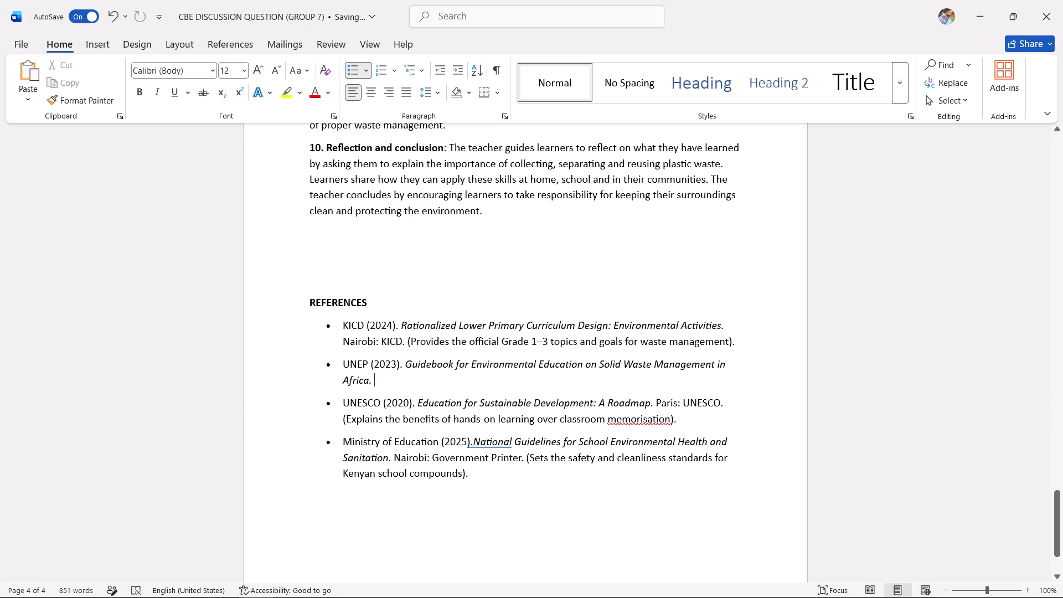
Remove the words "Lower Primary" and the bracketed year 2024 from the KICD reference.
drag(461, 325, 491, 325)
drag(491, 325, 517, 325)
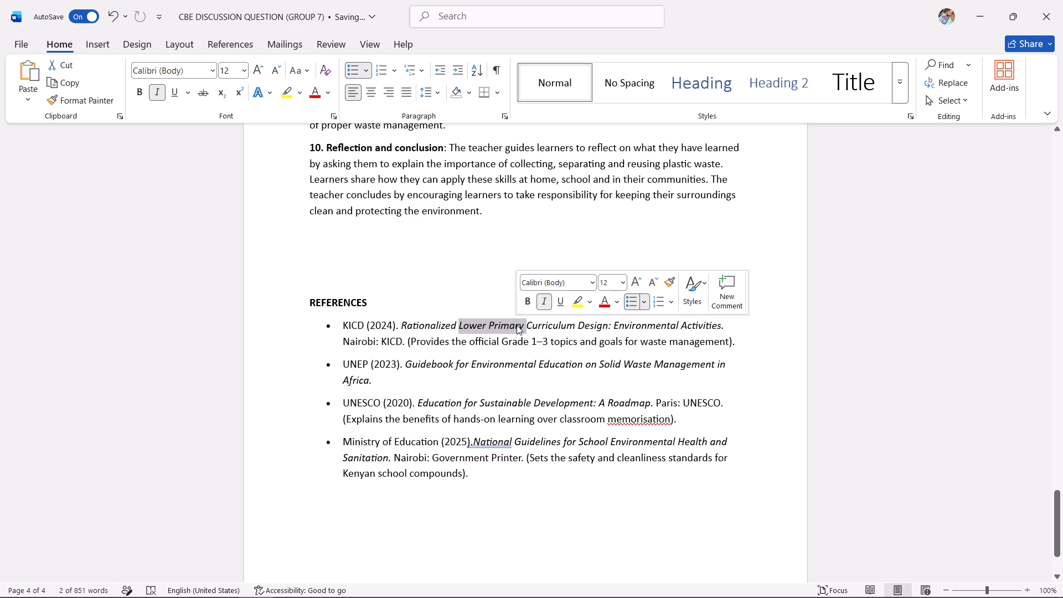
key(BackSpace)
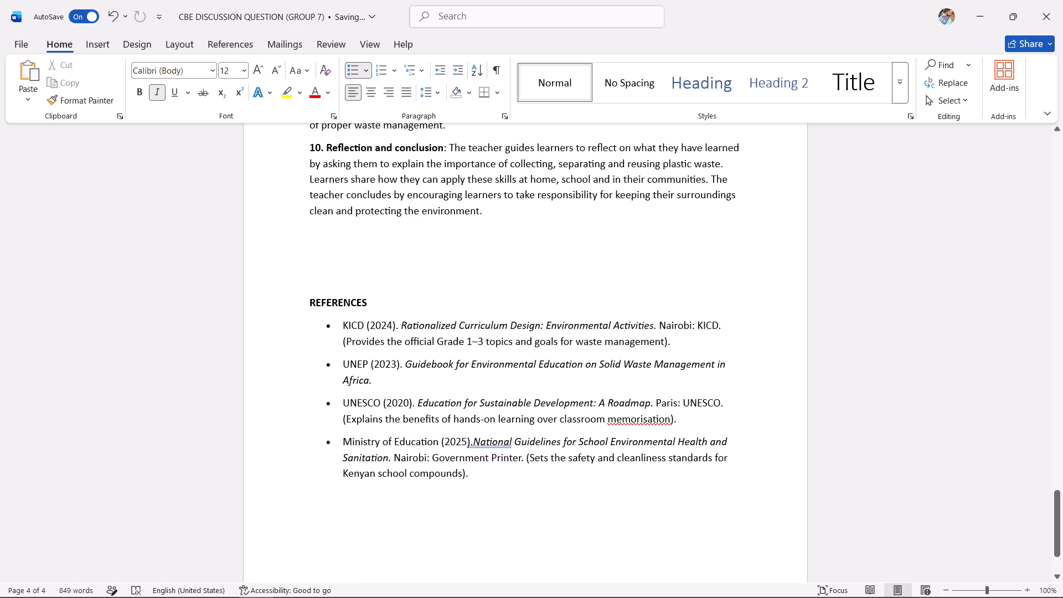
click(394, 325)
key(BackSpace)
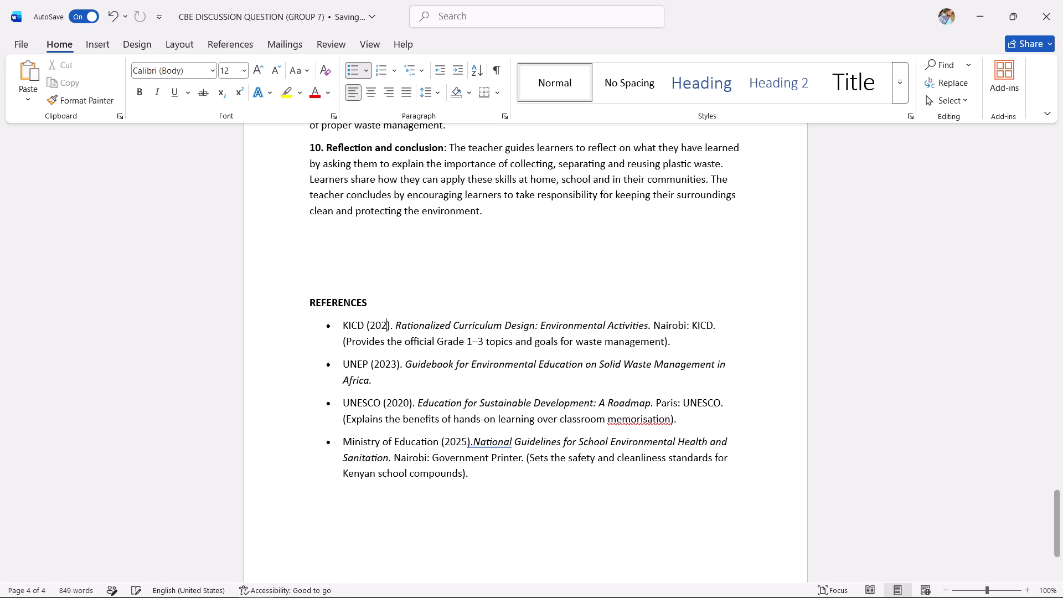
key(BackSpace)
key(BackSpace)
key(BackSpace)
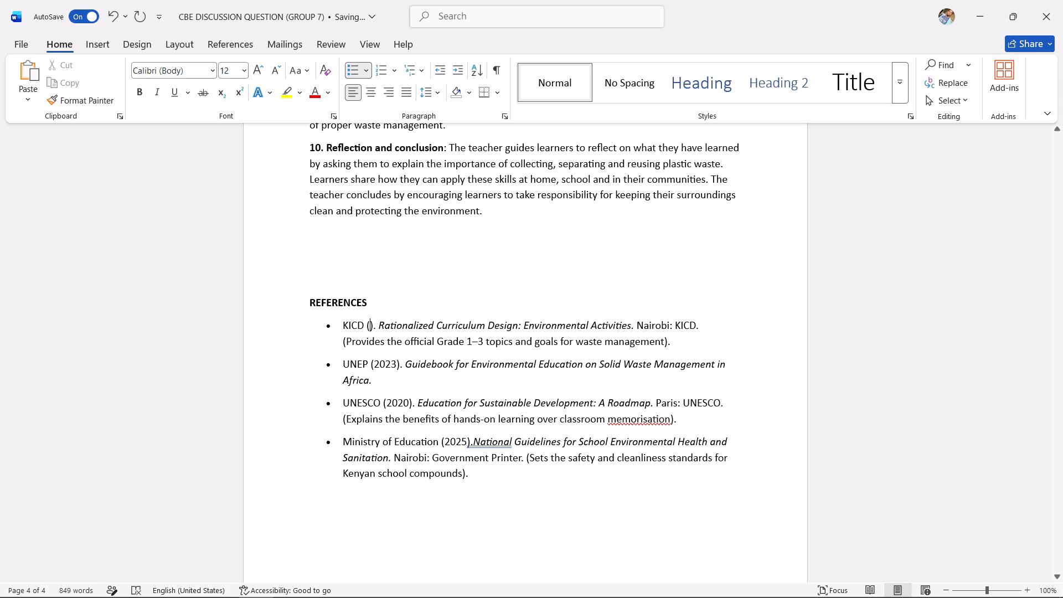
click(373, 326)
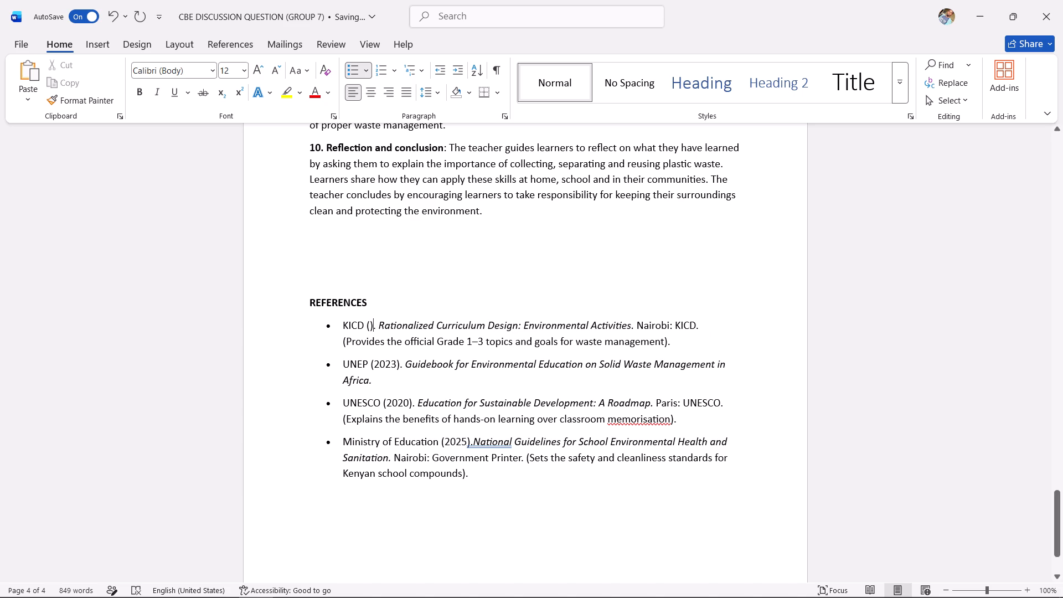
key(BackSpace)
key(BackSpace)
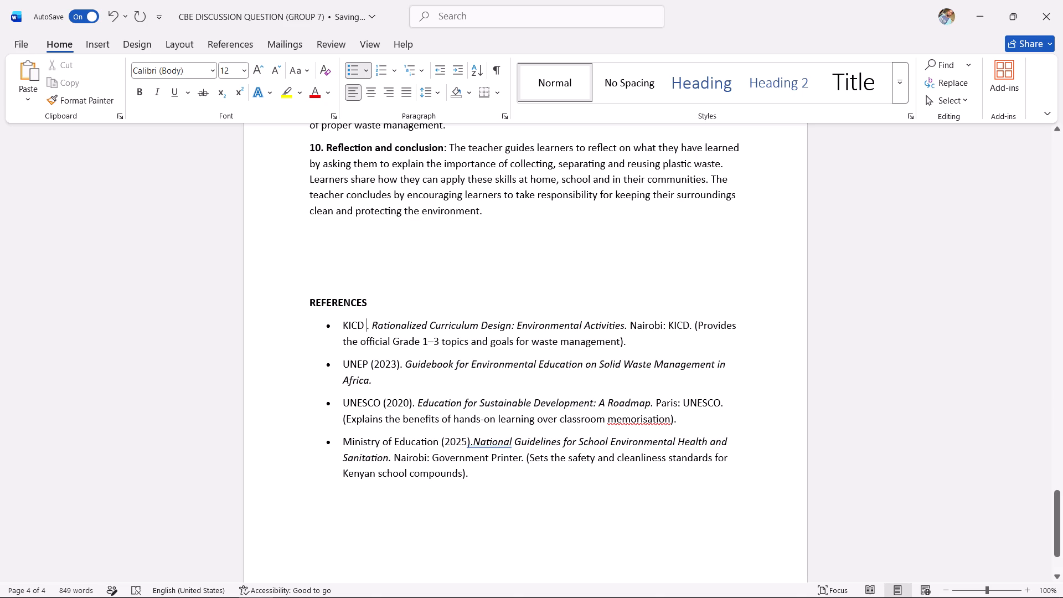
Delete the publisher and bracketed note ending the KICD reference, and correct the spacing so it begins "KICD.".
drag(631, 326, 654, 346)
key(BackSpace)
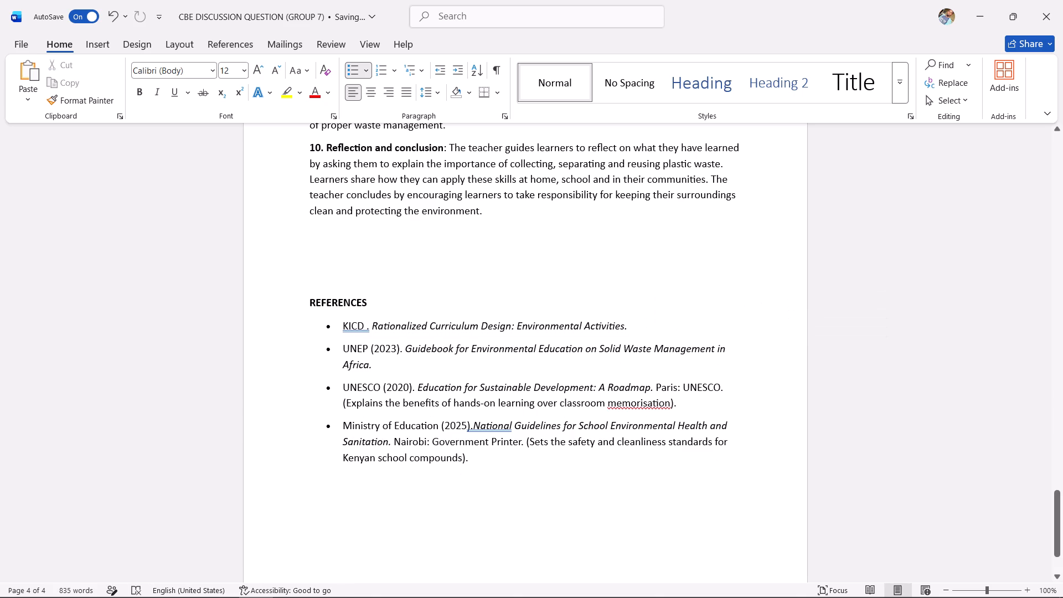
right_click(350, 324)
click(293, 343)
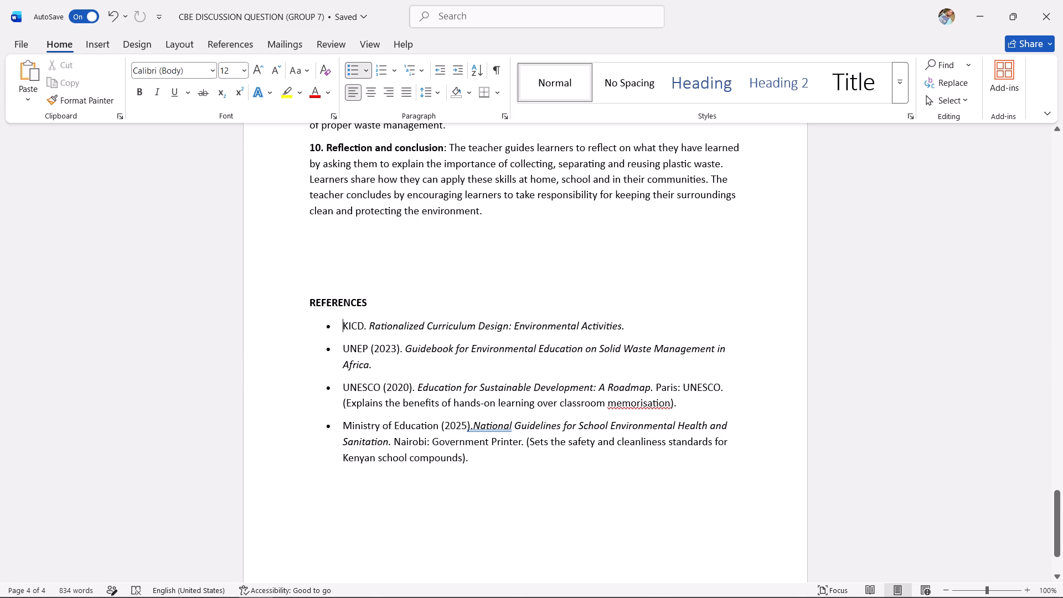
Cut everything after "Education for Sustainable Development" from the UNESCO (2020) reference, including the leftover bracket and full stop.
drag(598, 388, 630, 407)
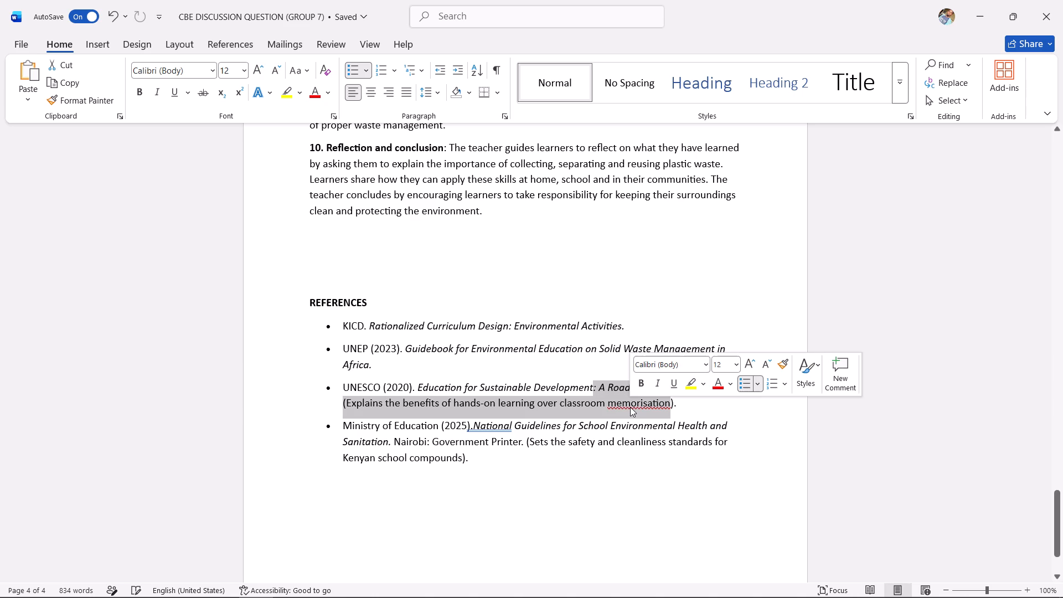
click(643, 380)
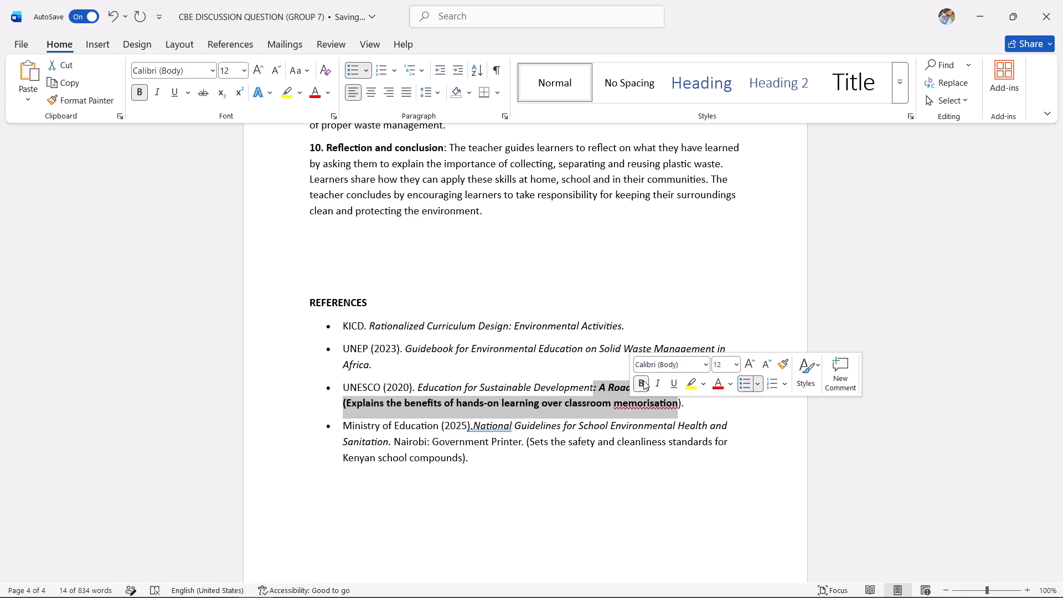
click(643, 380)
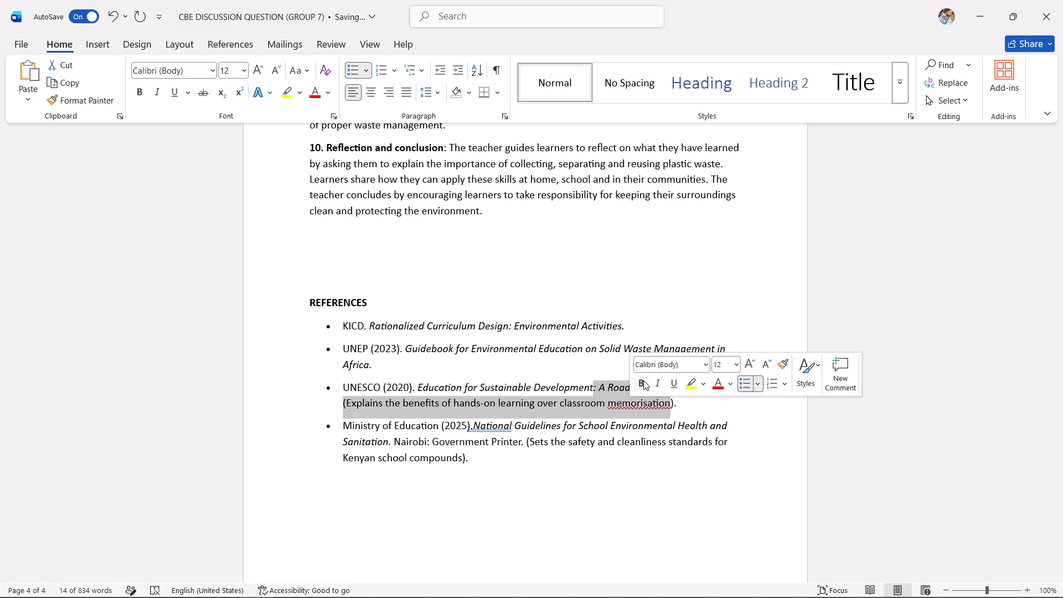
key(BackSpace)
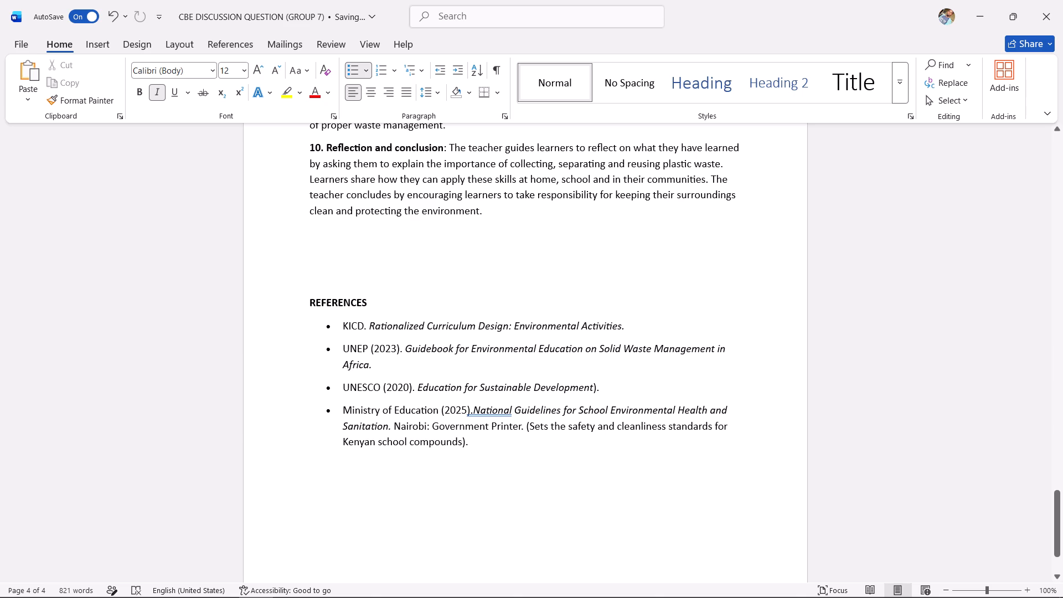
click(602, 388)
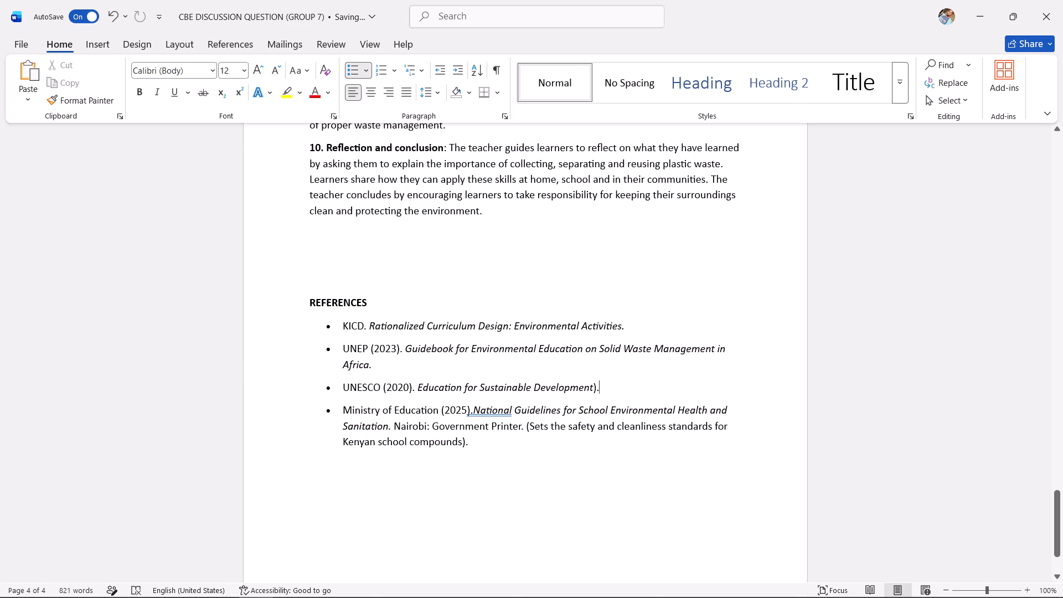
click(602, 388)
key(BackSpace)
key(BackSpace)
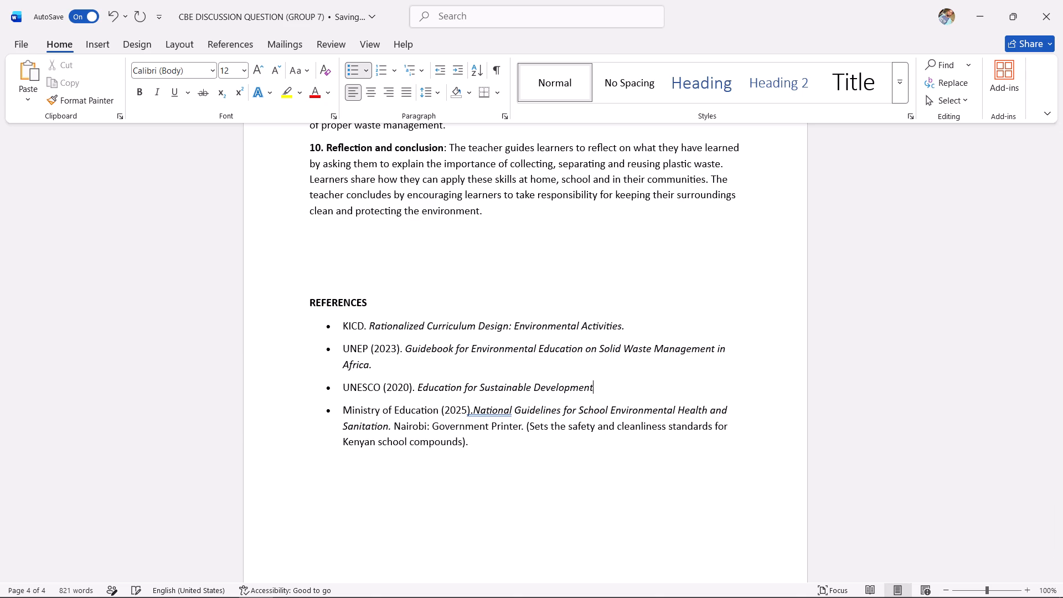
Insert the word "Environment" between "Sustainable" and "Development" in the UNESCO (2020) reference.
click(533, 388)
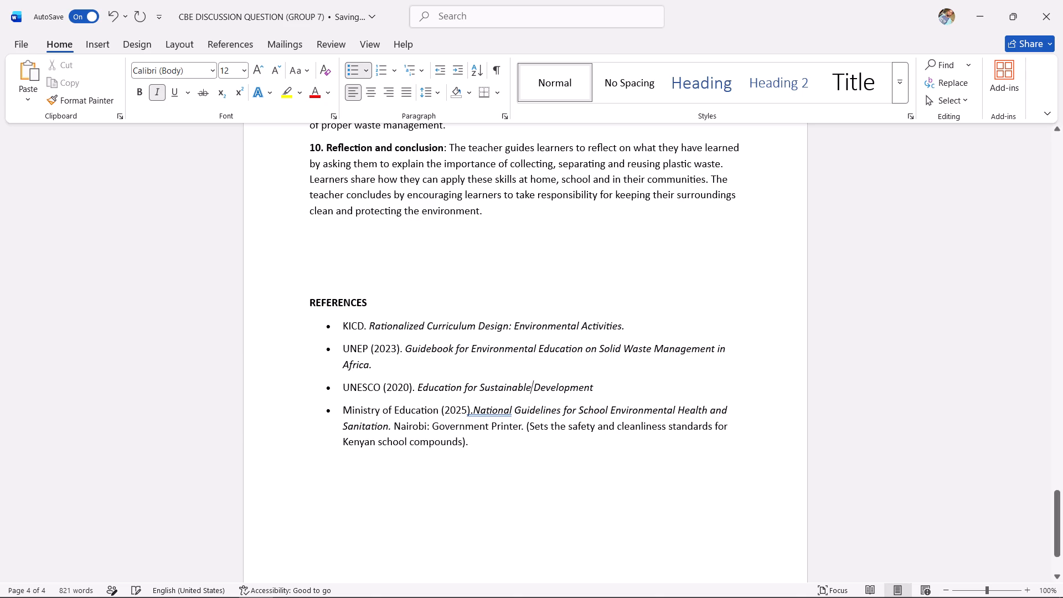
key(space)
key(e)
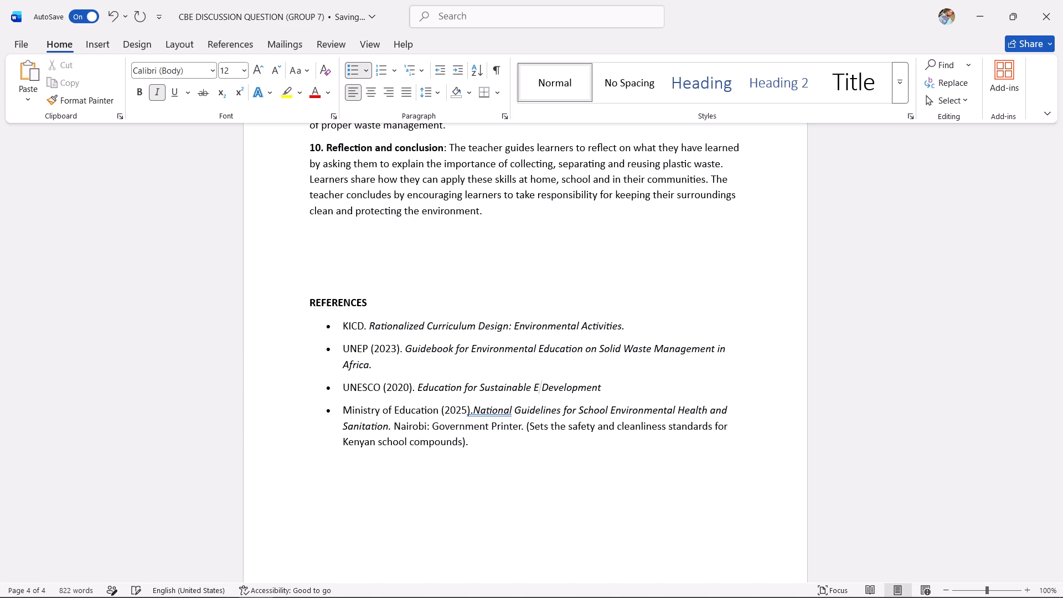
key(n)
key(BackSpace)
text(nviro)
text(nment)
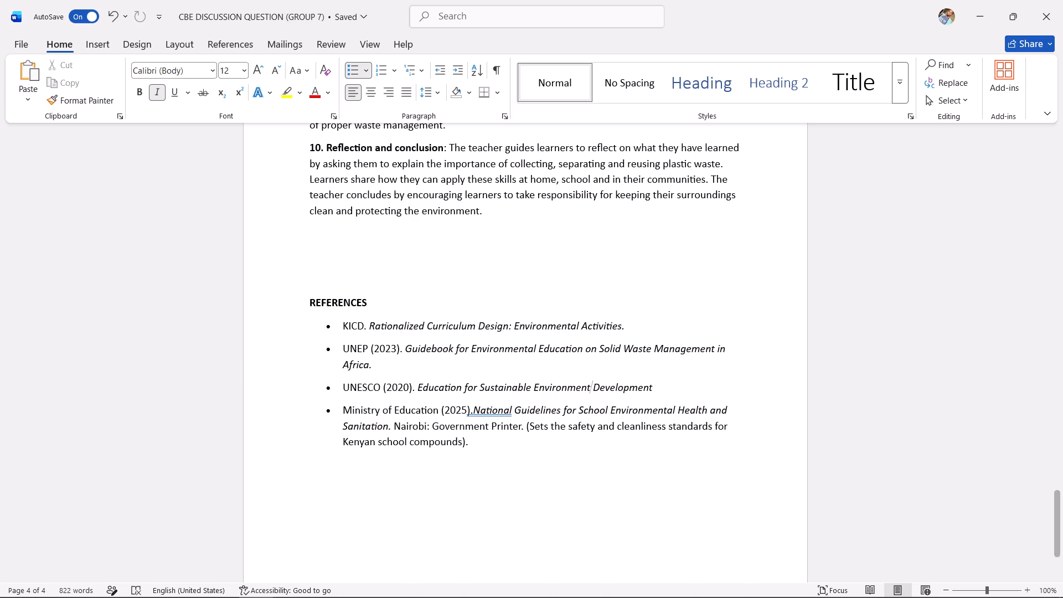
Accept the suggested grammar correction for the missing space before "National" in the Ministry of Education (2025) reference.
right_click(493, 409)
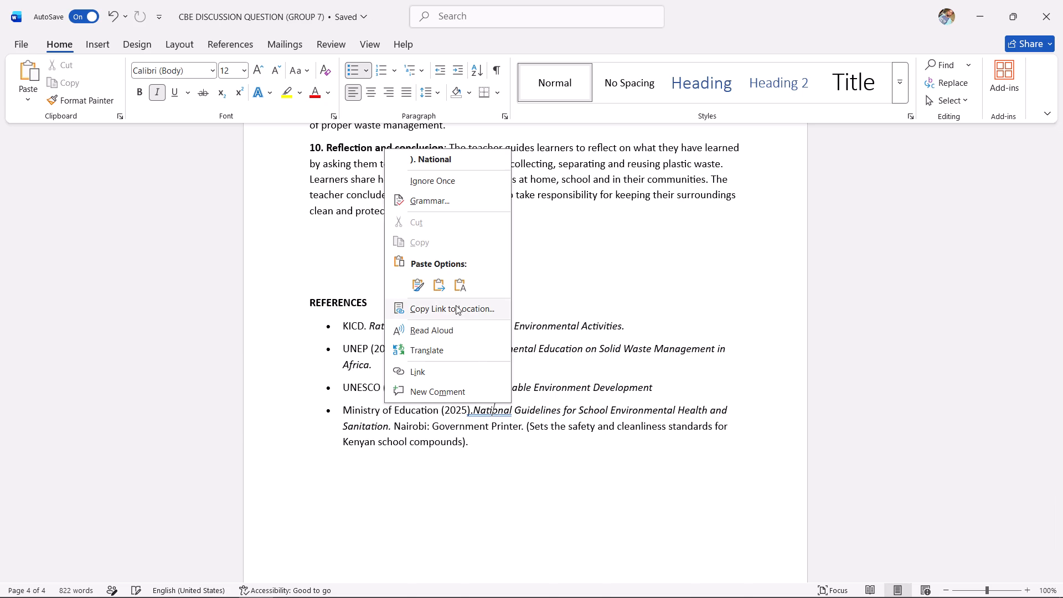
click(445, 161)
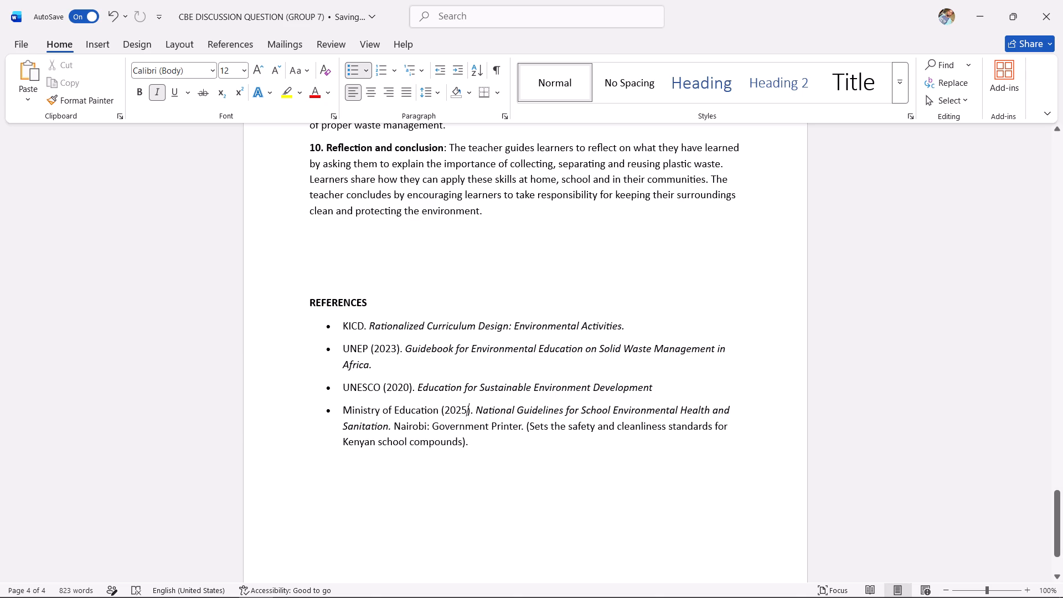
Review the numbered Creative Learning Experience sections of the document, from Introduction through Reflection and conclusion.
scroll(448, 352, down, 1)
scroll(448, 352, up, 4)
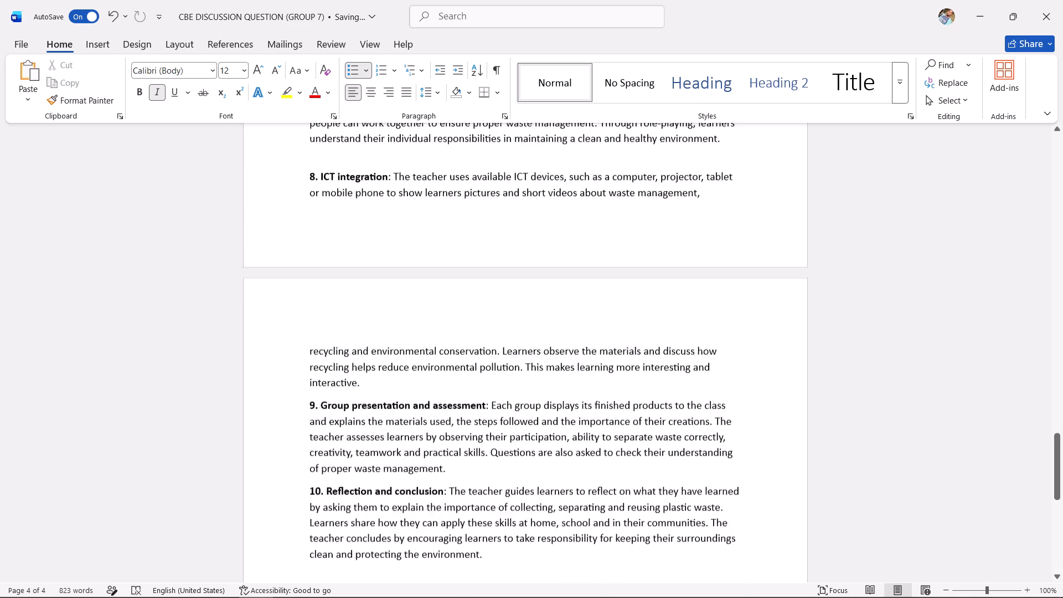
scroll(448, 352, down, 2)
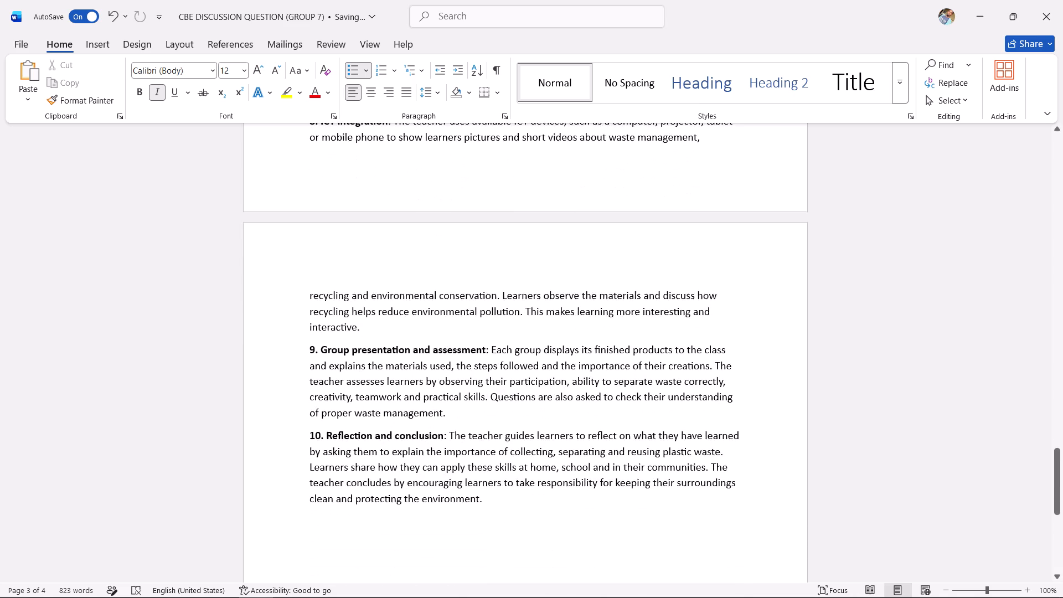
scroll(448, 352, up, 10)
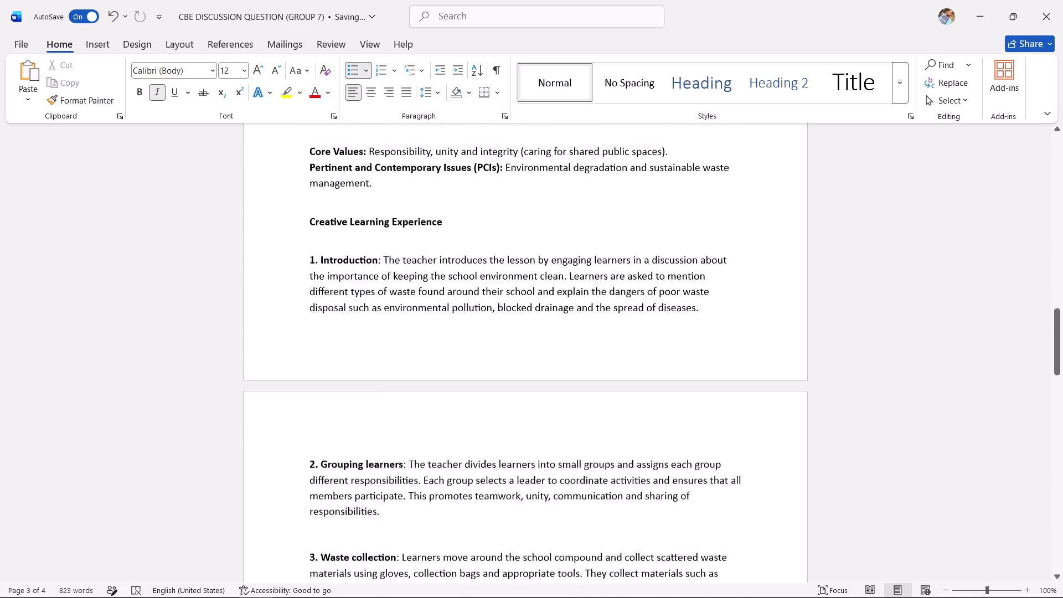
scroll(448, 352, up, 1)
scroll(448, 352, down, 5)
scroll(448, 352, up, 1)
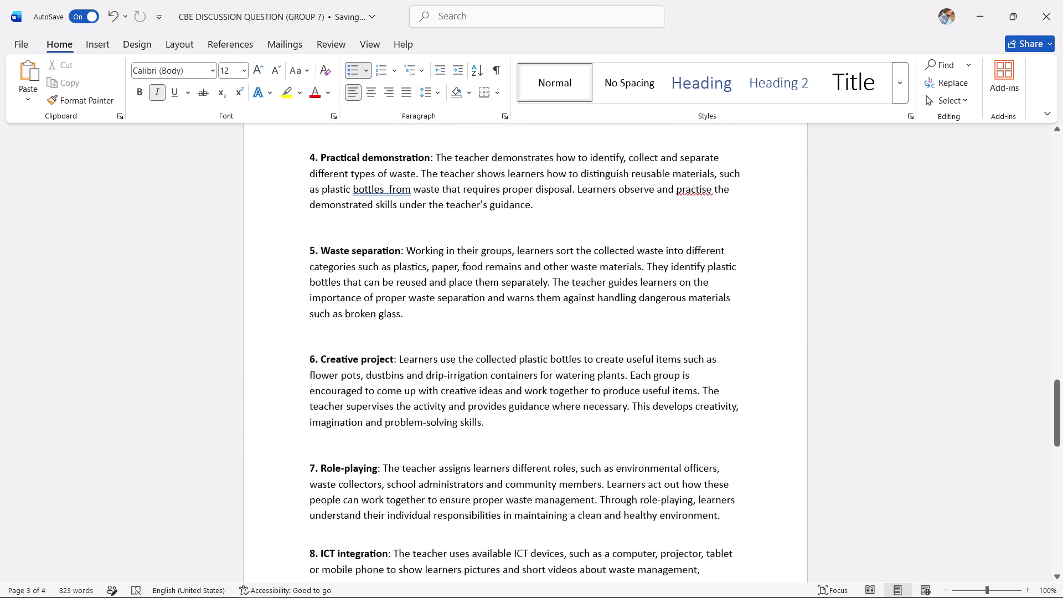
scroll(448, 352, up, 1)
scroll(448, 352, down, 4)
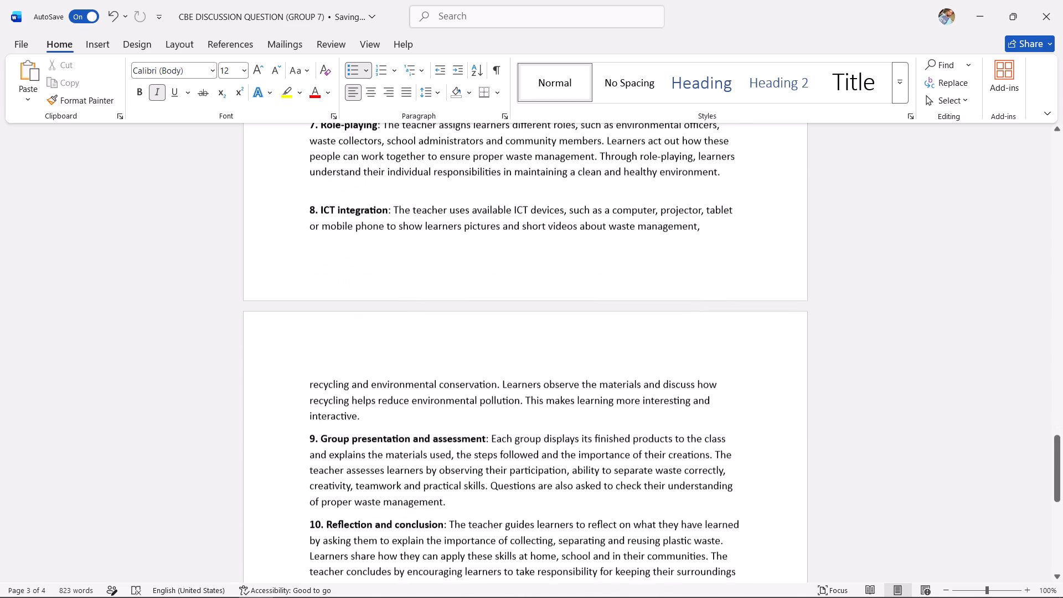
scroll(448, 352, down, 1)
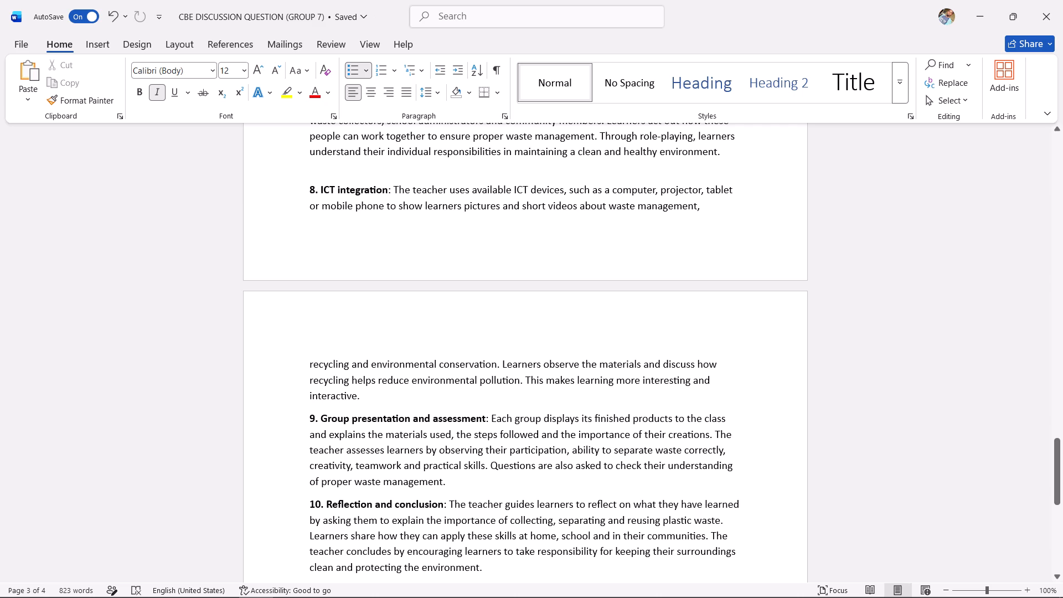
scroll(458, 463, down, 1)
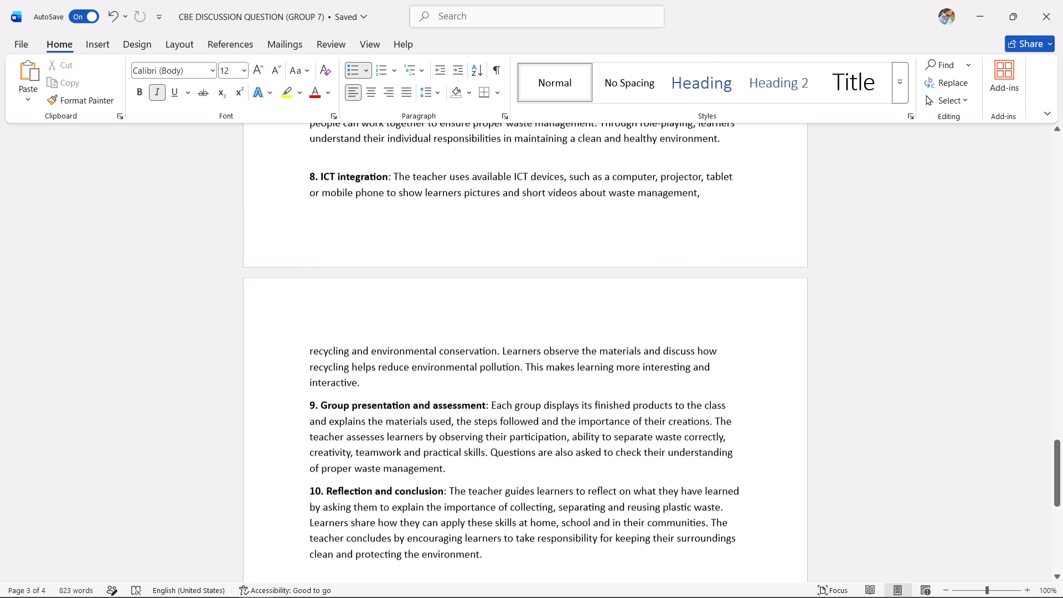
scroll(458, 463, down, 1)
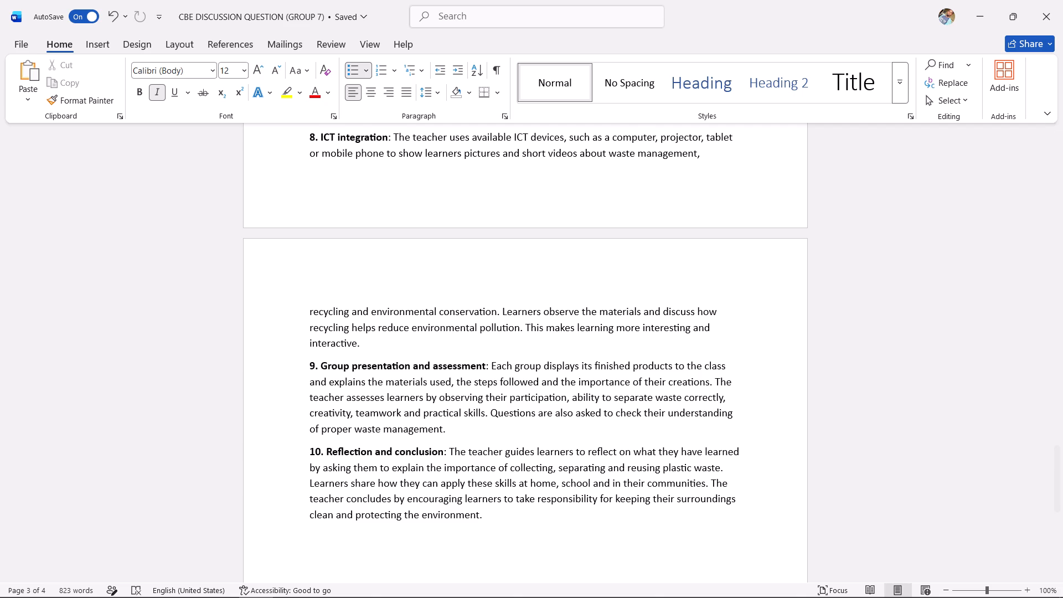
scroll(434, 463, up, 3)
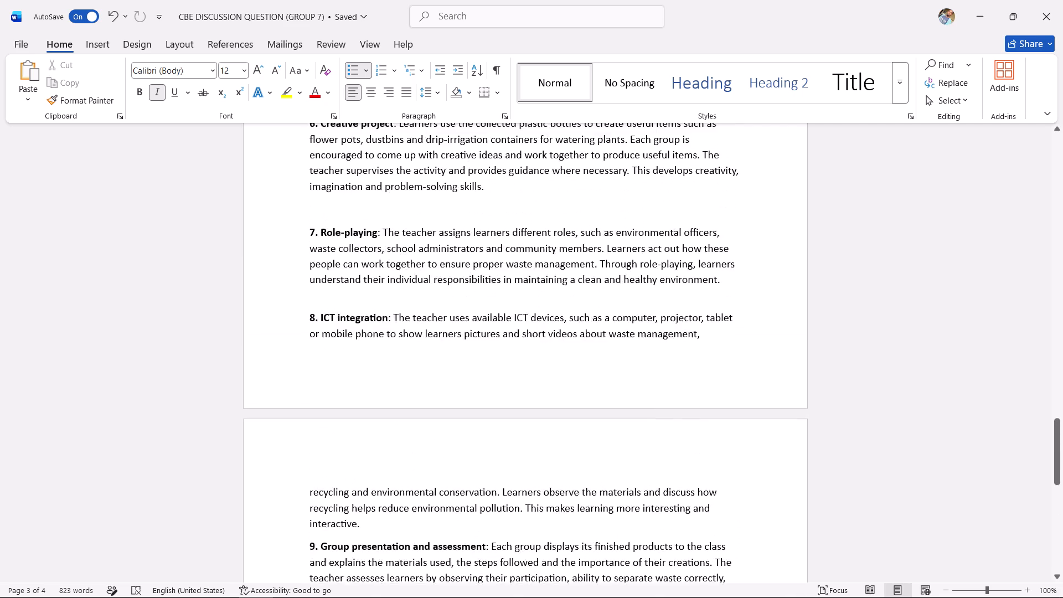
Insert six blank lines before the REFERENCES heading to push it further down from the conclusion paragraph.
scroll(434, 463, down, 4)
scroll(434, 463, up, 1)
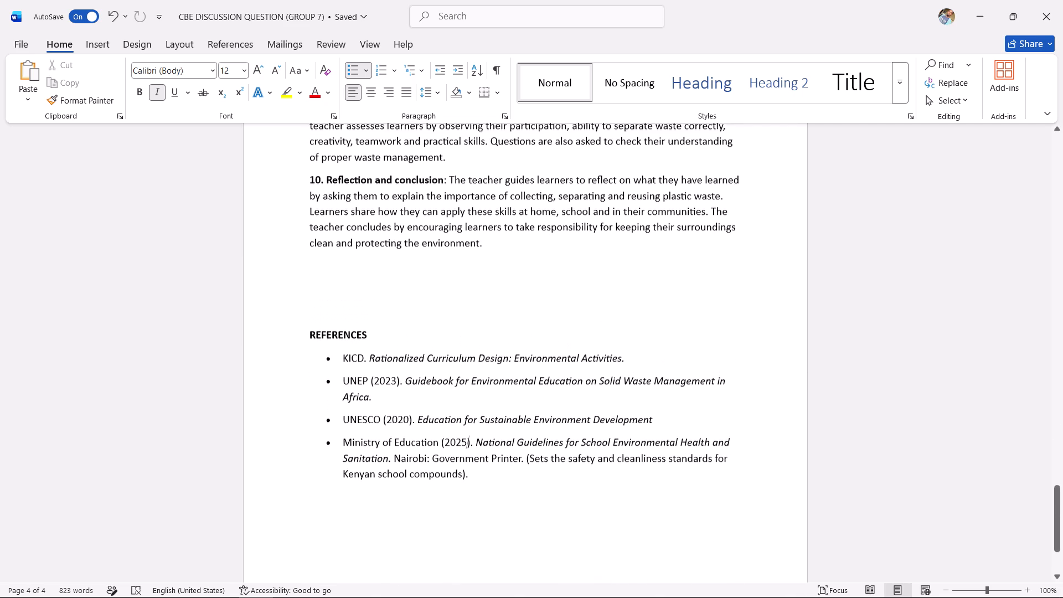
scroll(434, 463, down, 1)
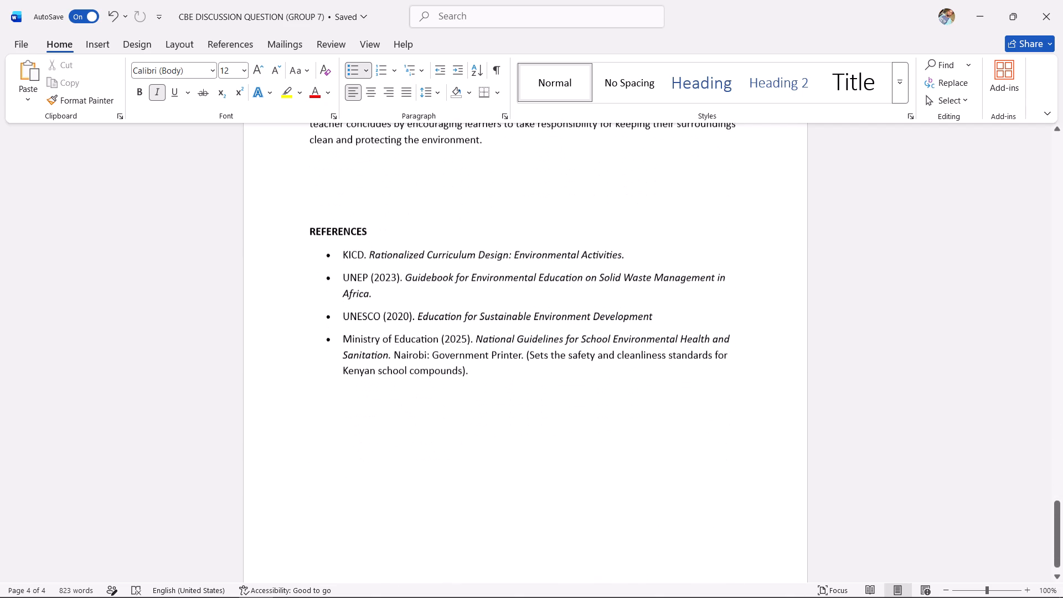
click(310, 228)
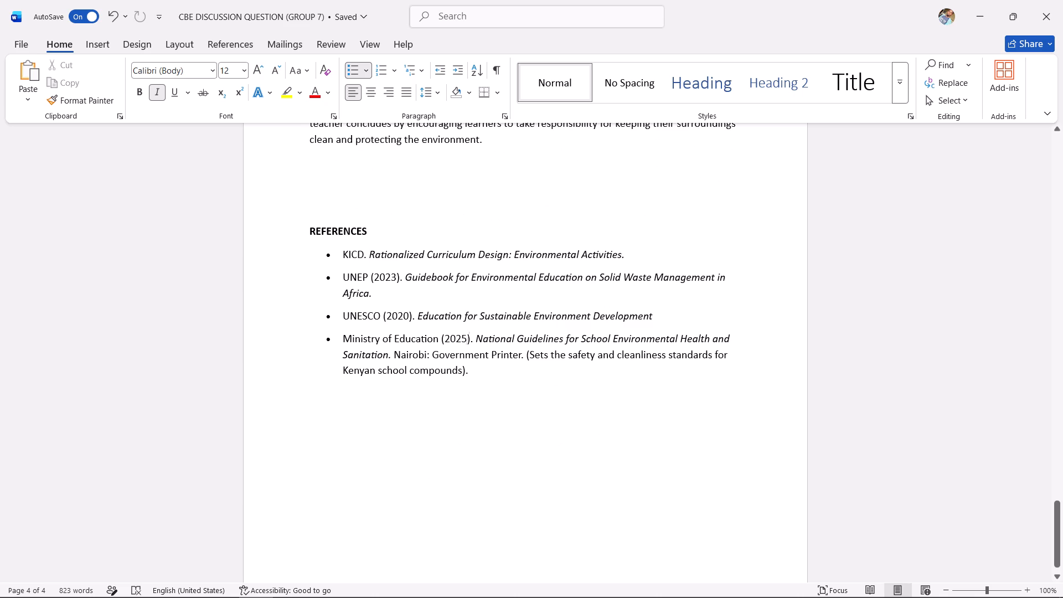
key(Return)
key(Return)
key(Return)
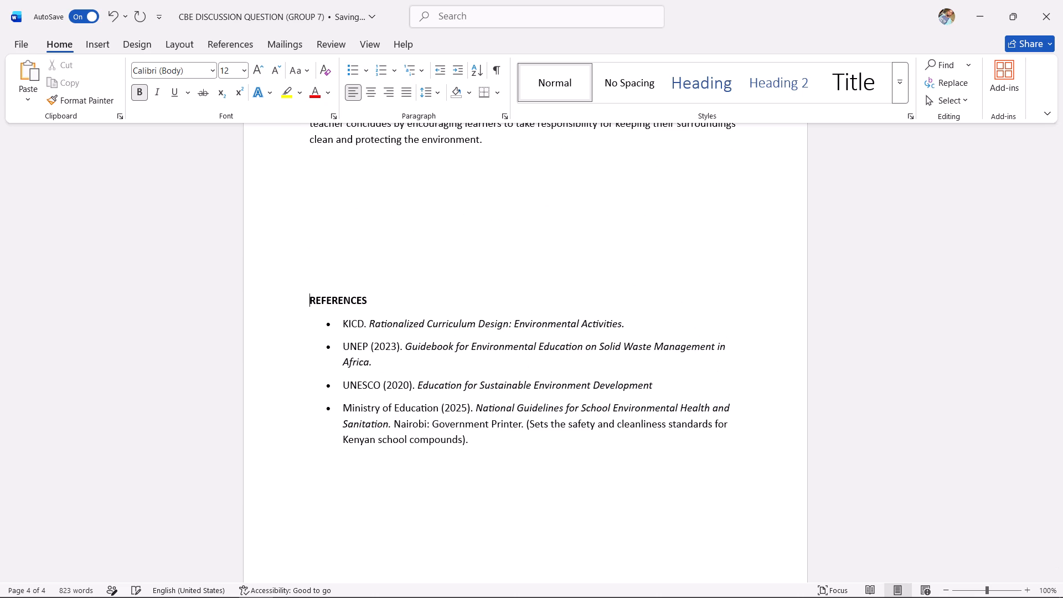
key(Return)
key(Return)
key(Return)
scroll(310, 228, down, 2)
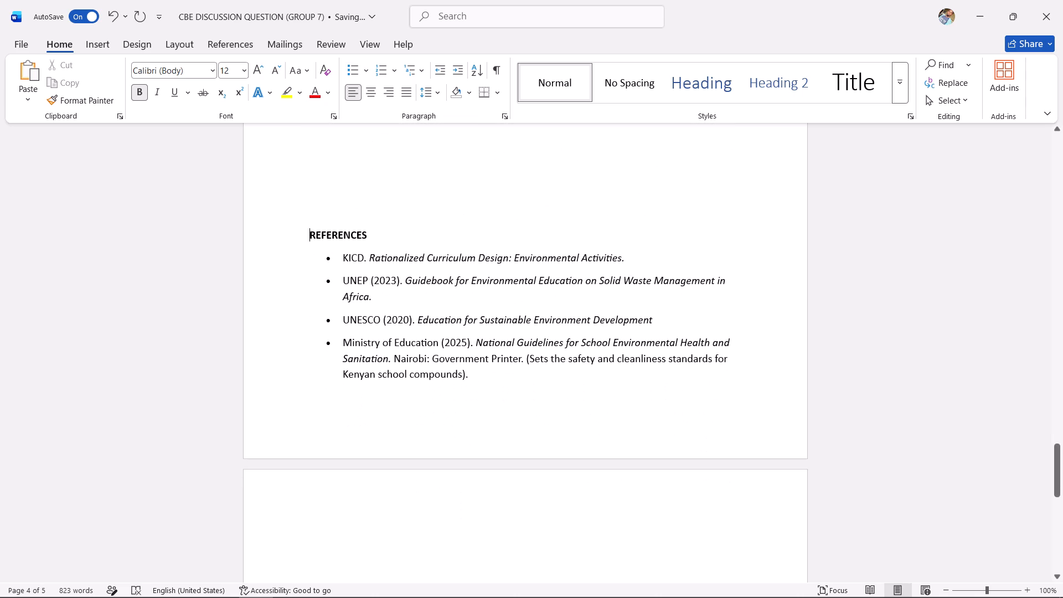
scroll(310, 228, up, 4)
scroll(310, 228, down, 3)
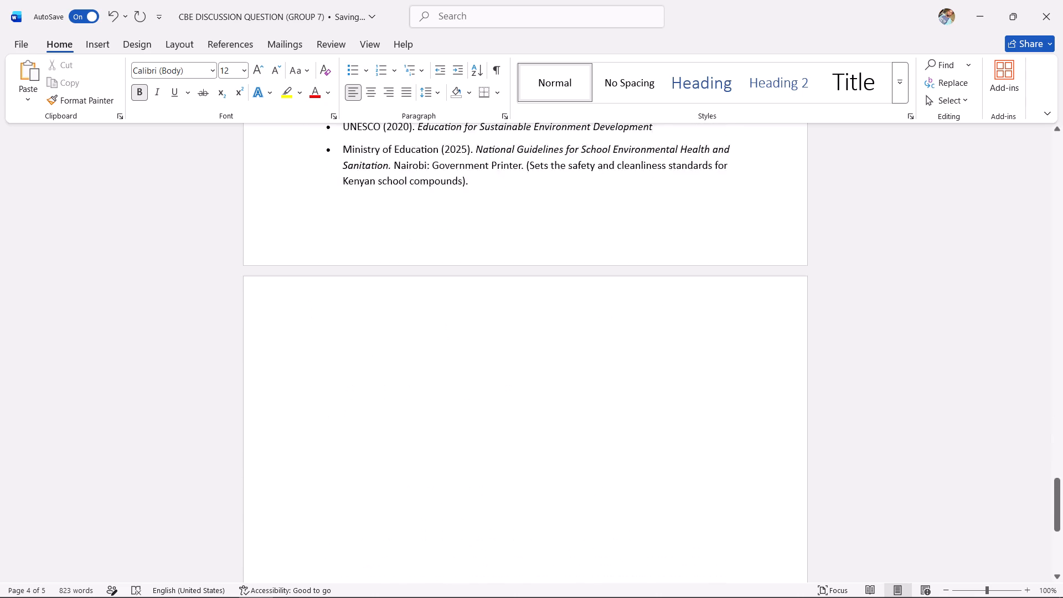
scroll(310, 228, up, 5)
click(310, 228)
Place the text cursor after "EDU" at the end of the UNIT CODE line on the cover page.
scroll(310, 228, up, 6)
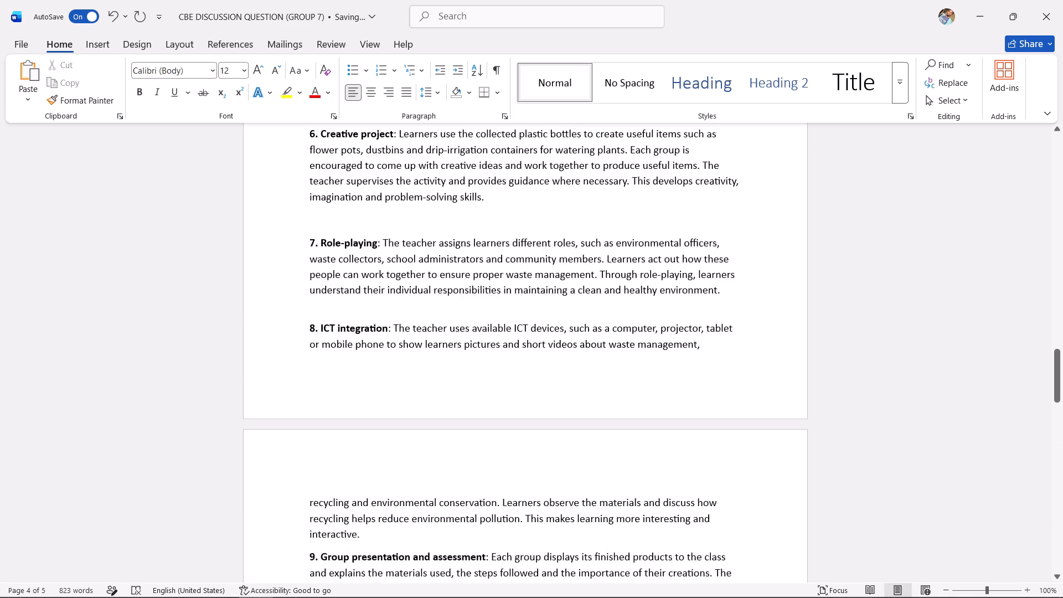
scroll(324, 265, up, 17)
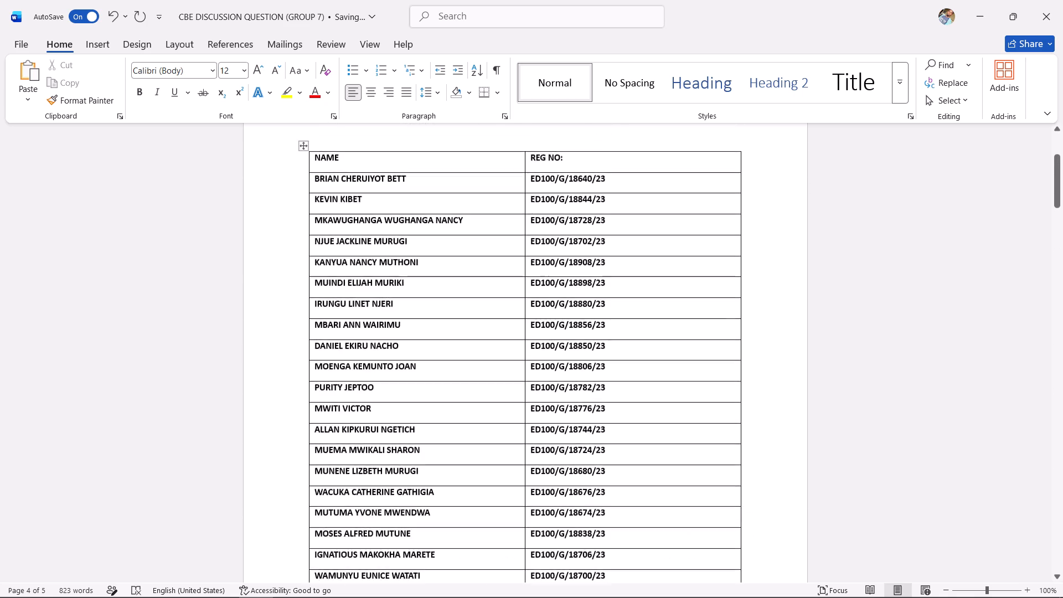
scroll(324, 265, up, 2)
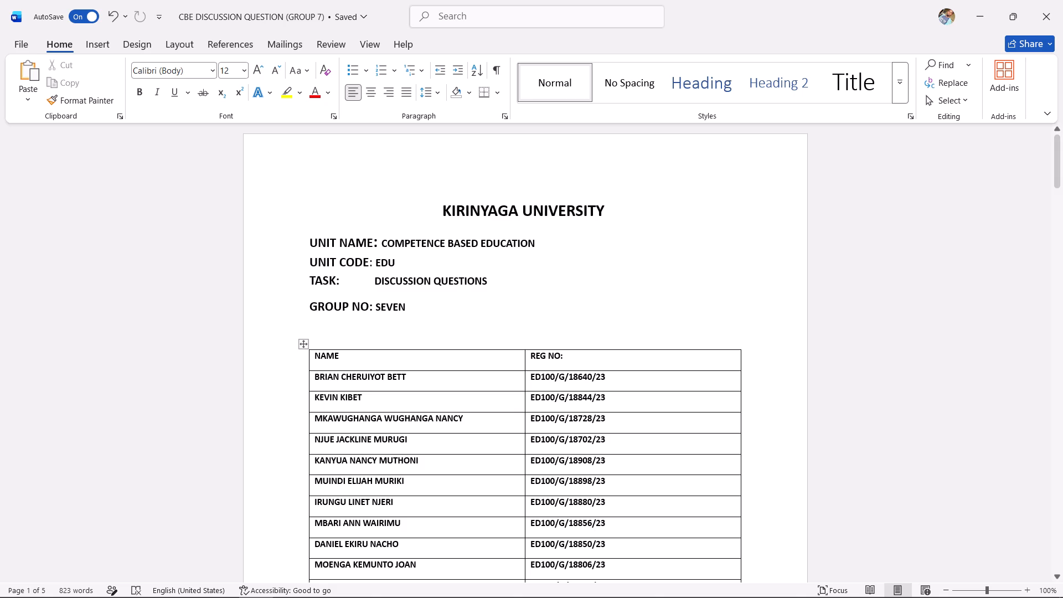
click(403, 260)
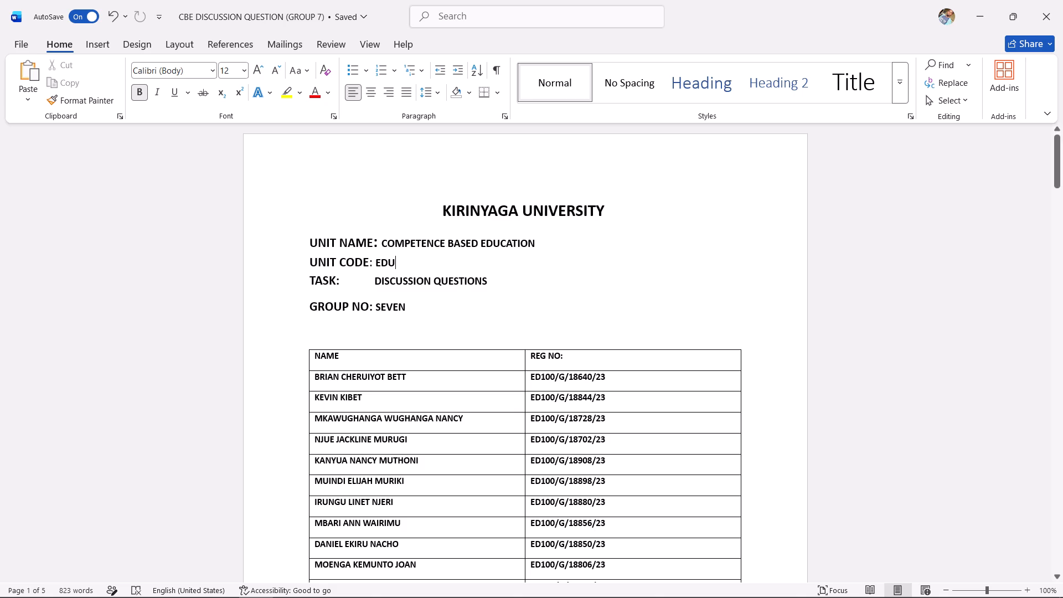
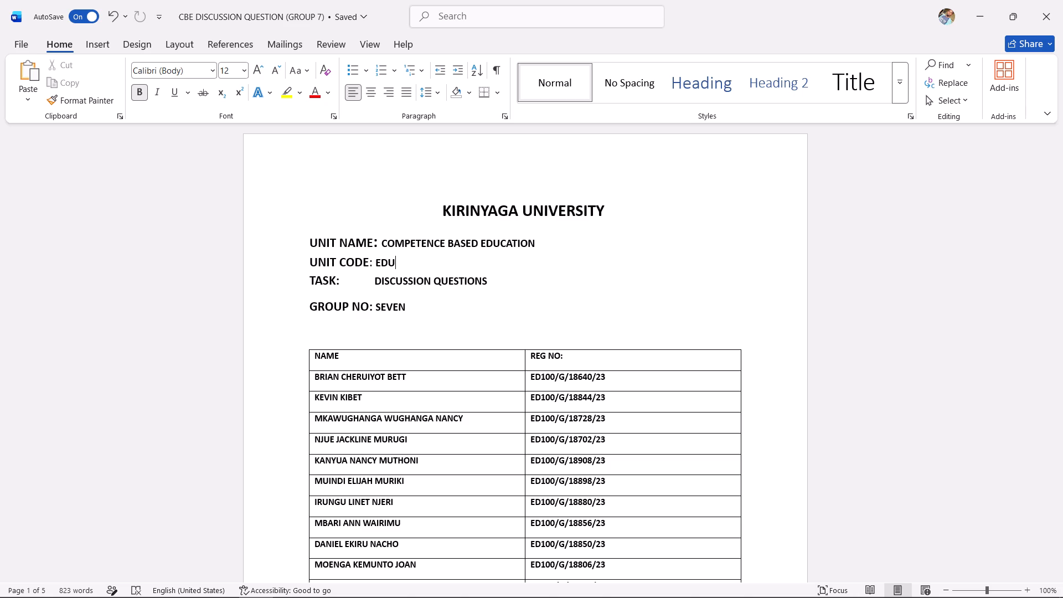
Add a space after "EDU" at the end of the UNIT CODE line on the cover page.
scroll(441, 311, down, 2)
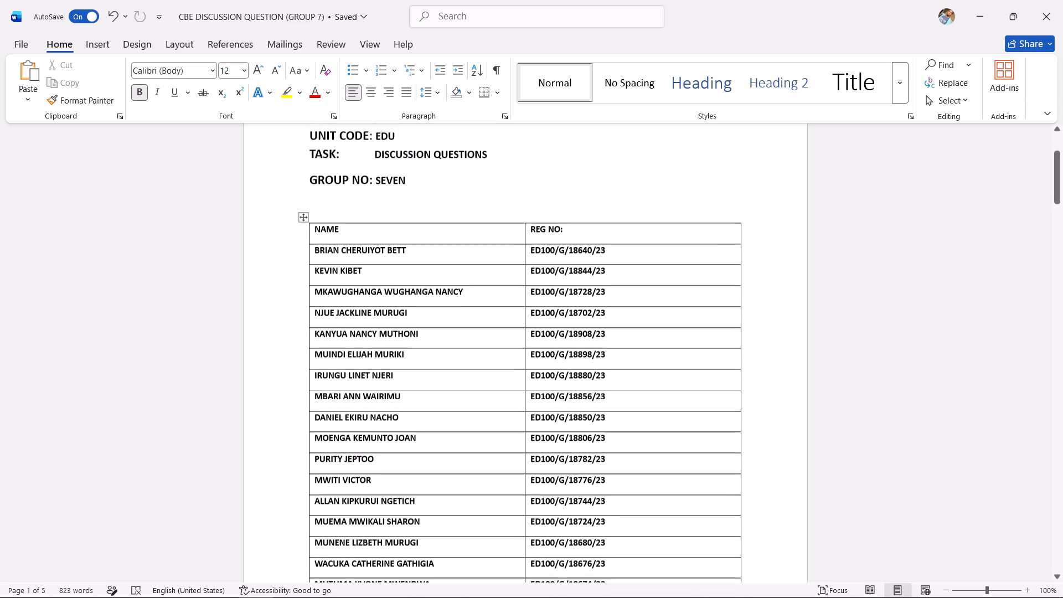
scroll(441, 311, down, 1)
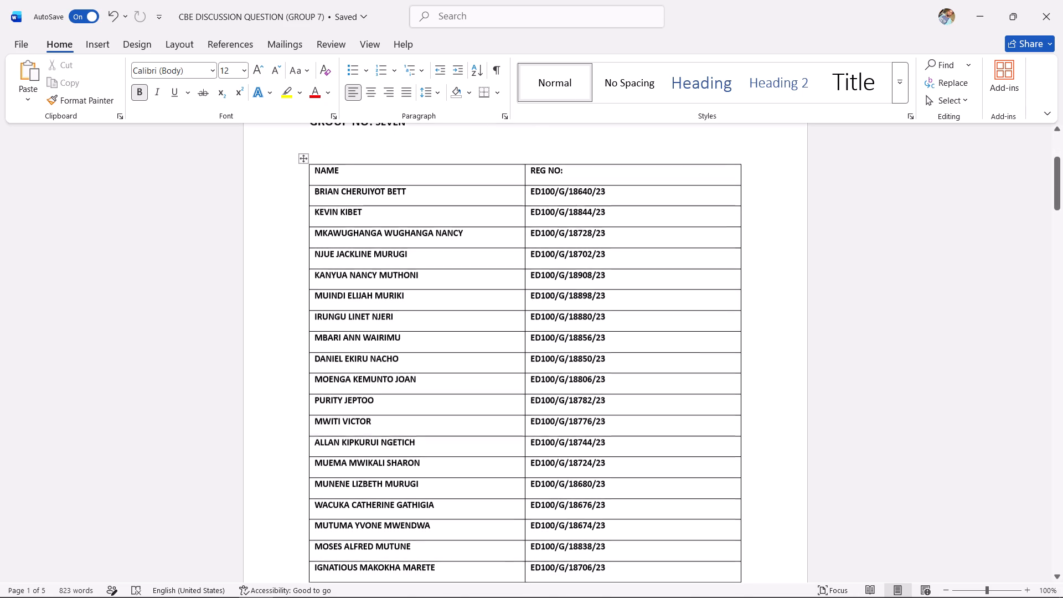
scroll(441, 311, down, 1)
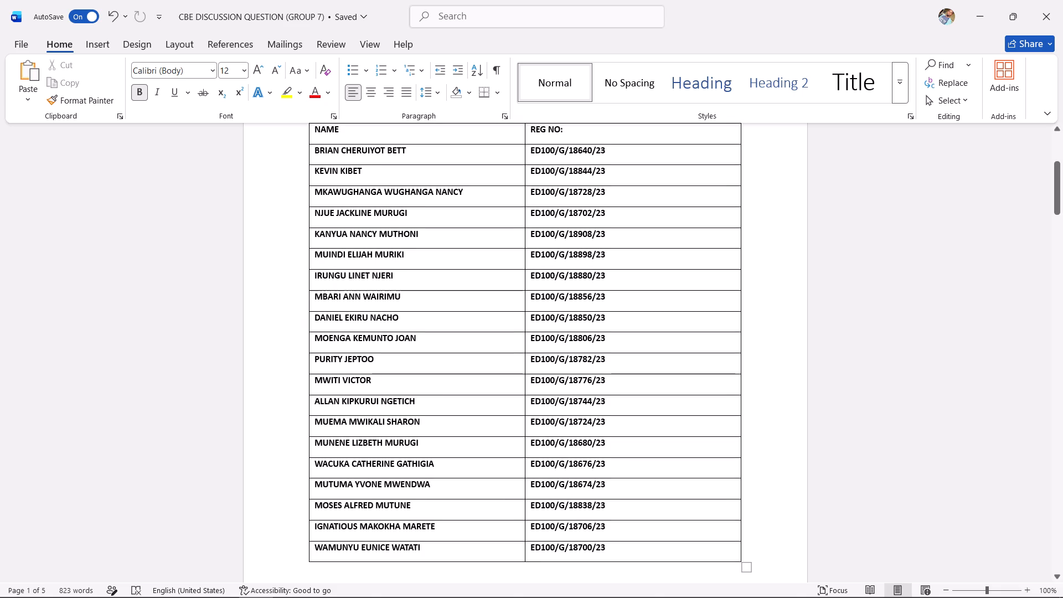
scroll(456, 278, up, 4)
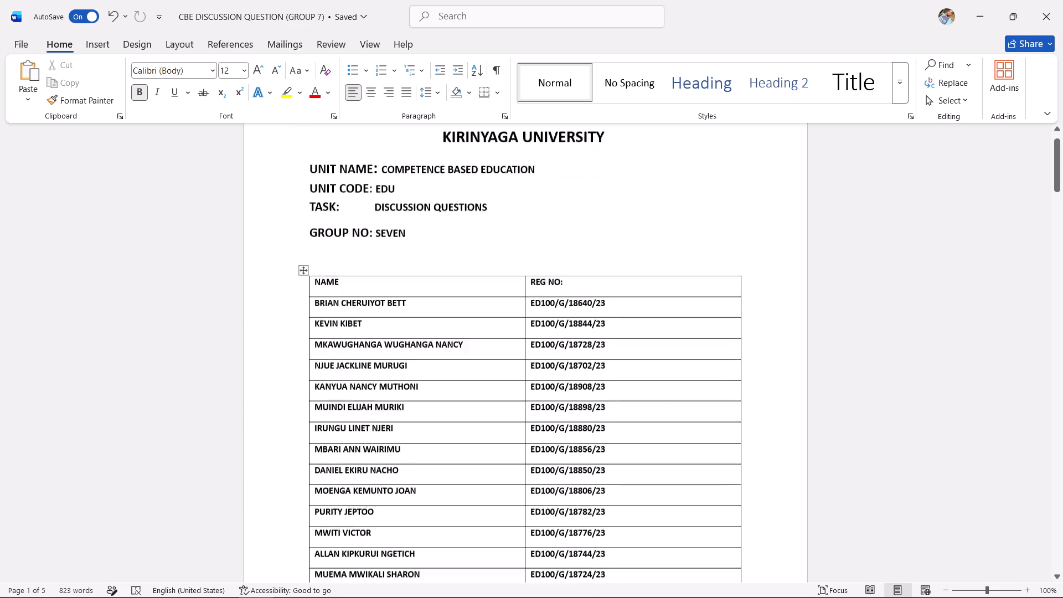
click(411, 236)
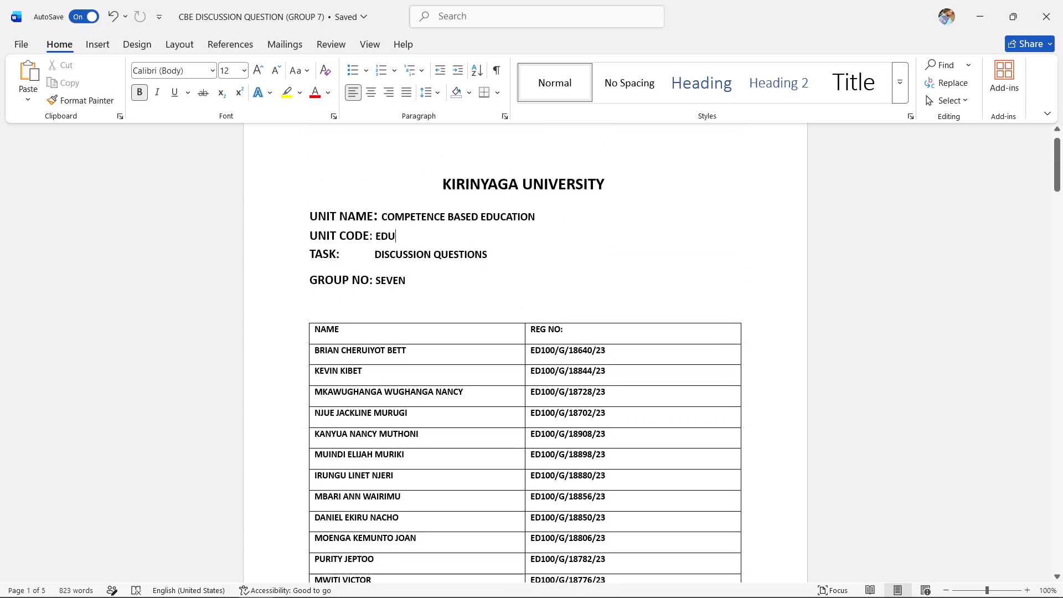
key(space)
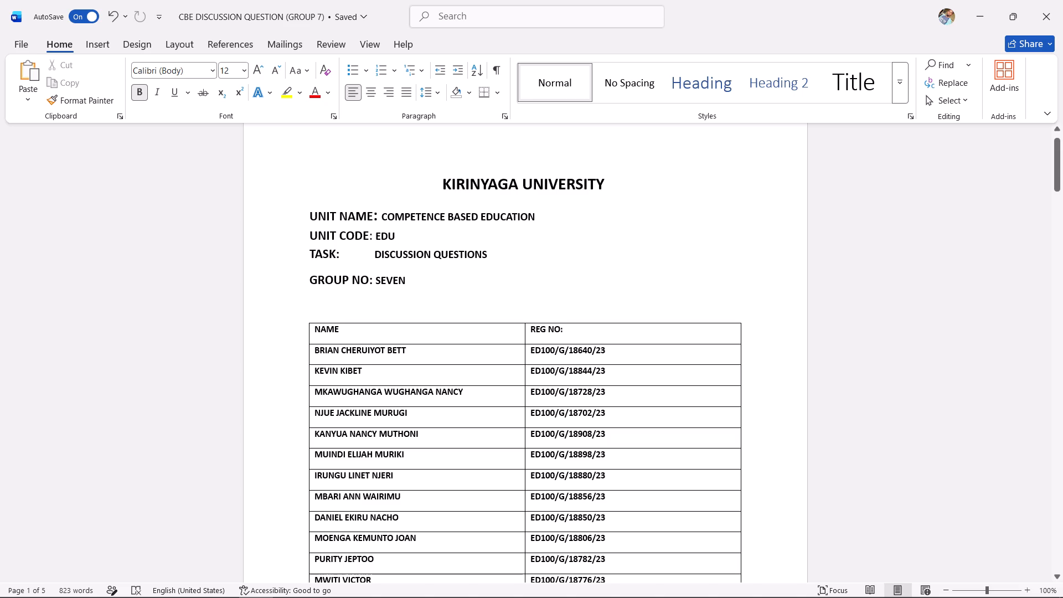
Insert "BASIC CONCEPTS IN" at font size 12 before "COMPETENCE BASED EDUCATION" on the UNIT NAME line, with an extra space after the colon.
click(383, 212)
key(space)
text(bas)
key(BackSpace)
key(BackSpace)
key(BackSpace)
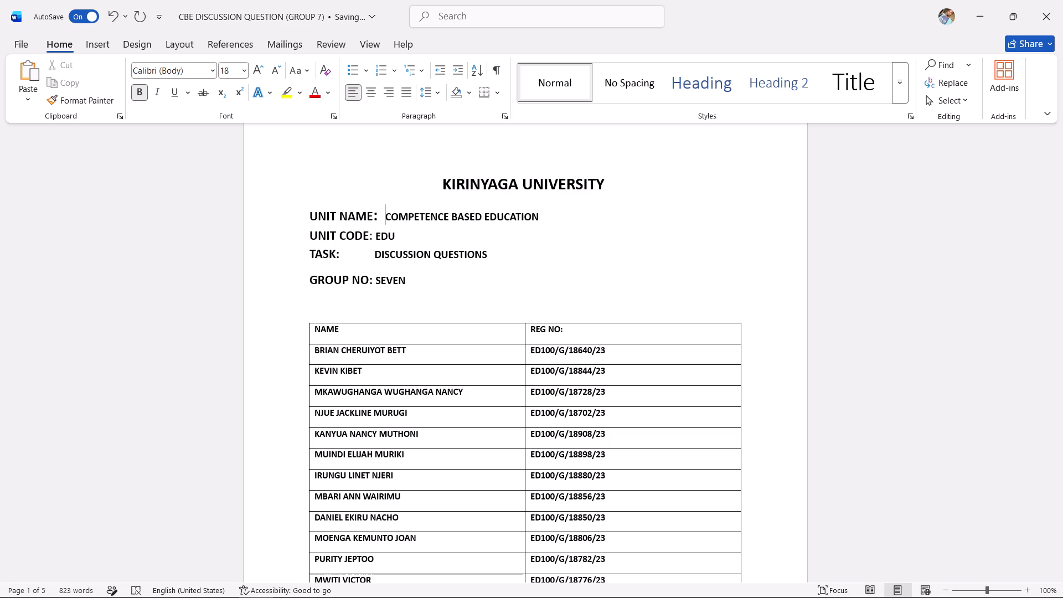
key(b)
key(BackSpace)
click(240, 71)
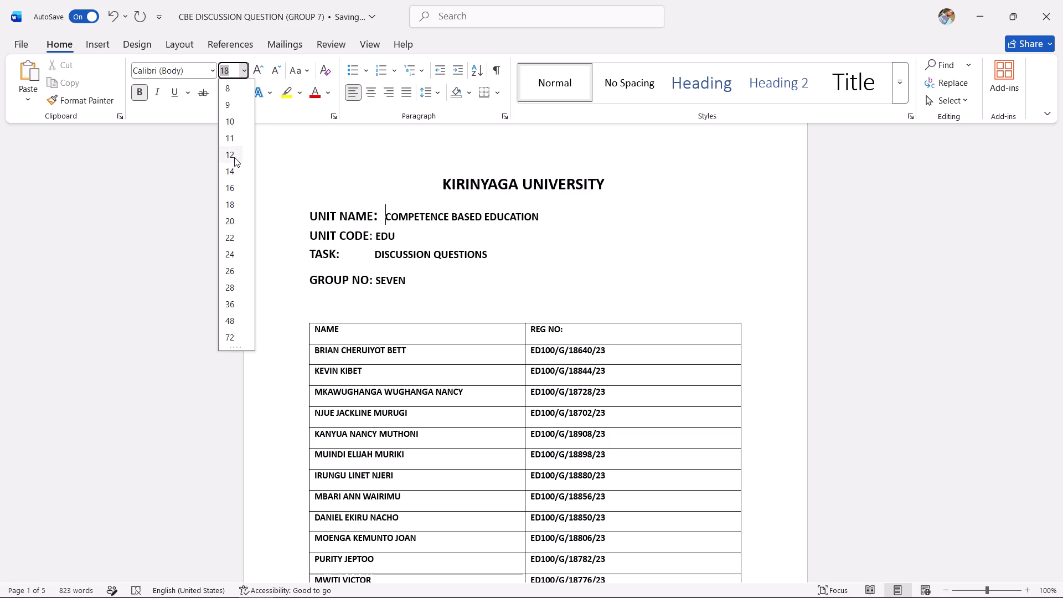
click(234, 157)
key(b)
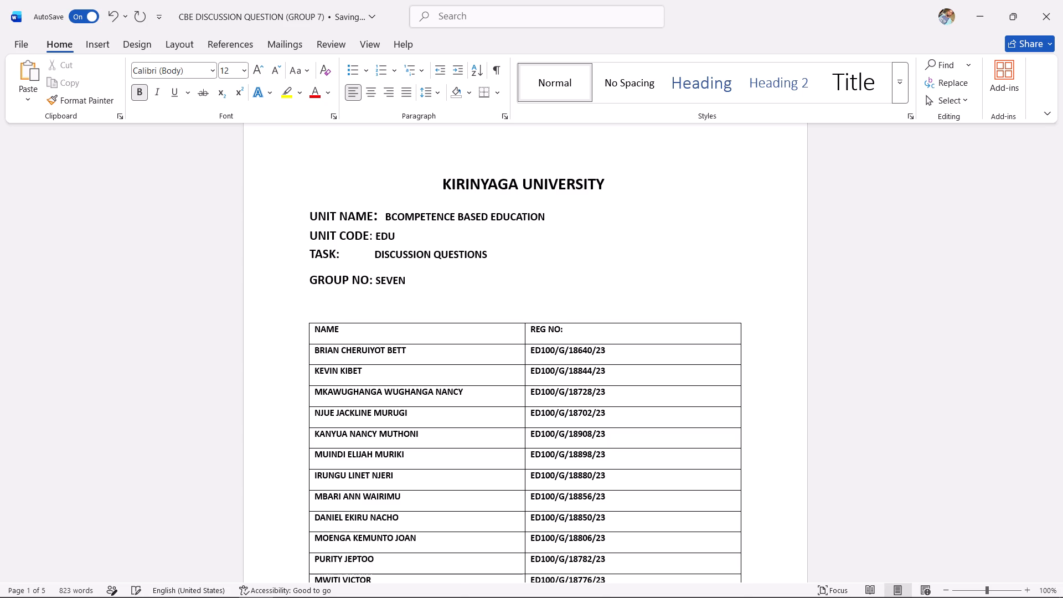
text(ASIC)
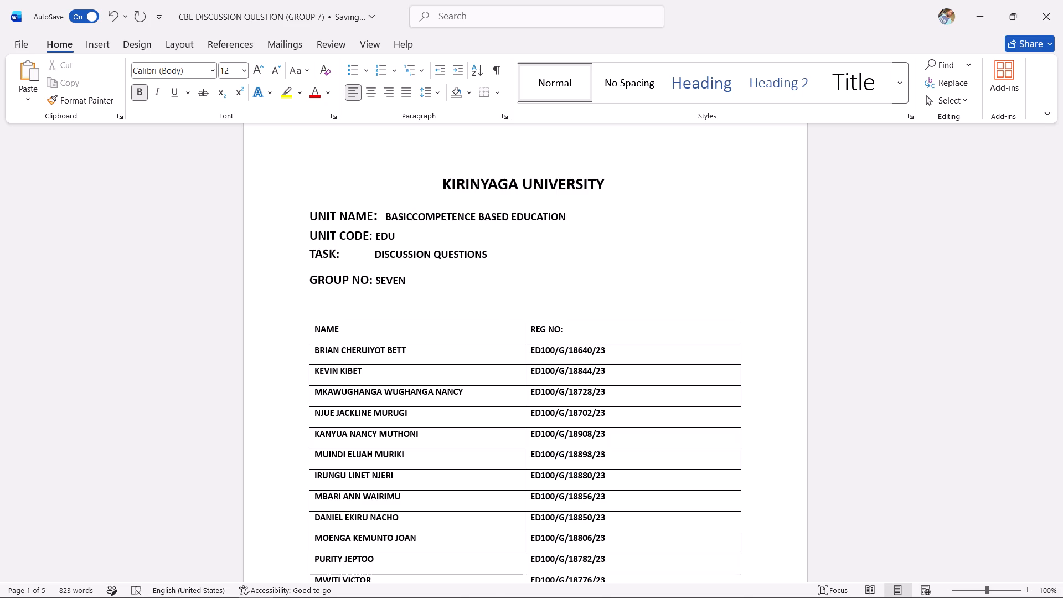
key(space)
text(CONCE)
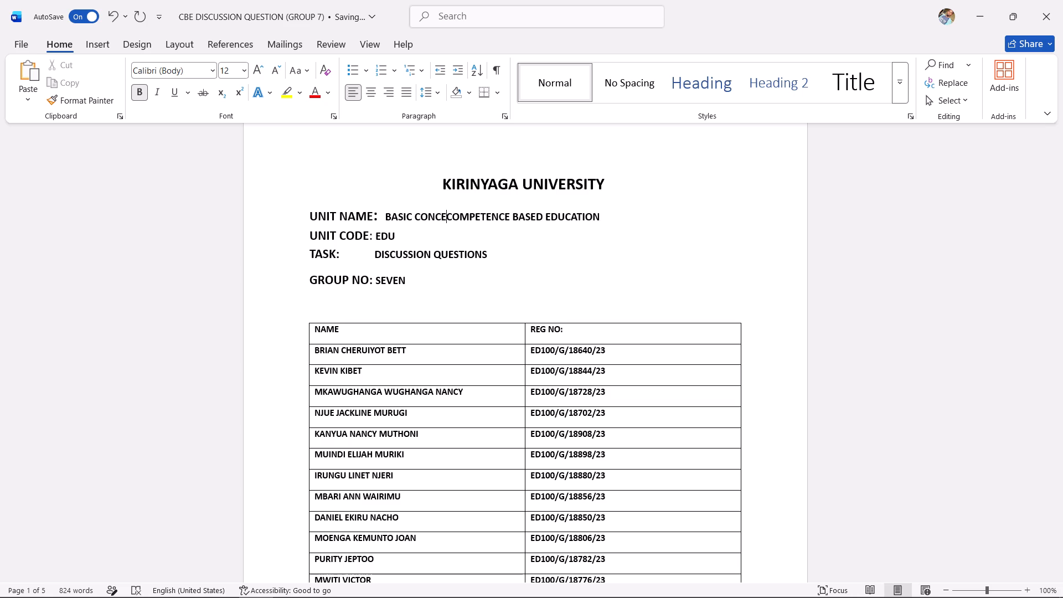
text(PTS)
key(space)
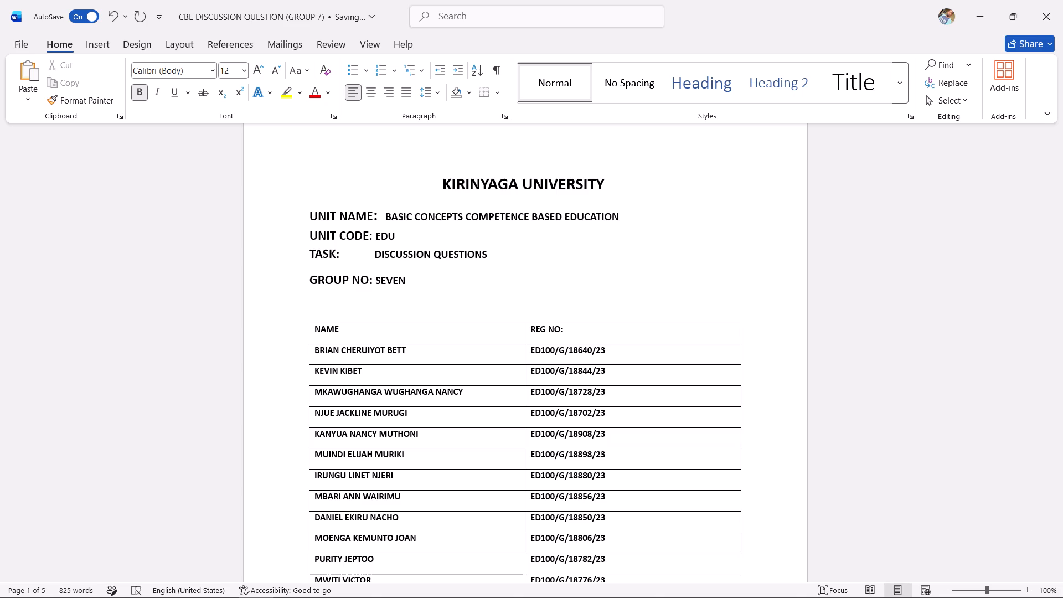
text(IN)
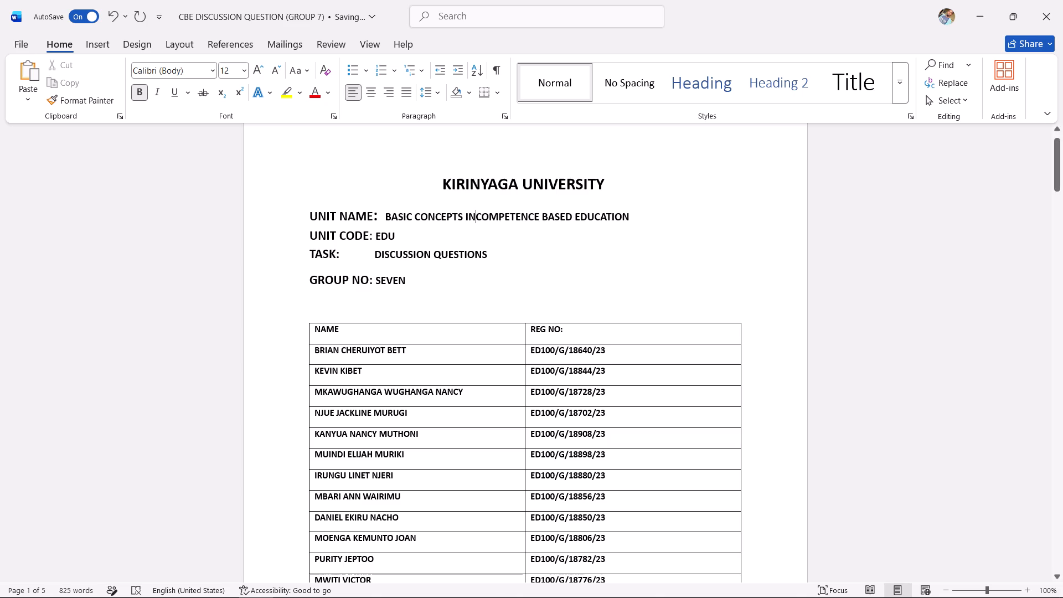
key(space)
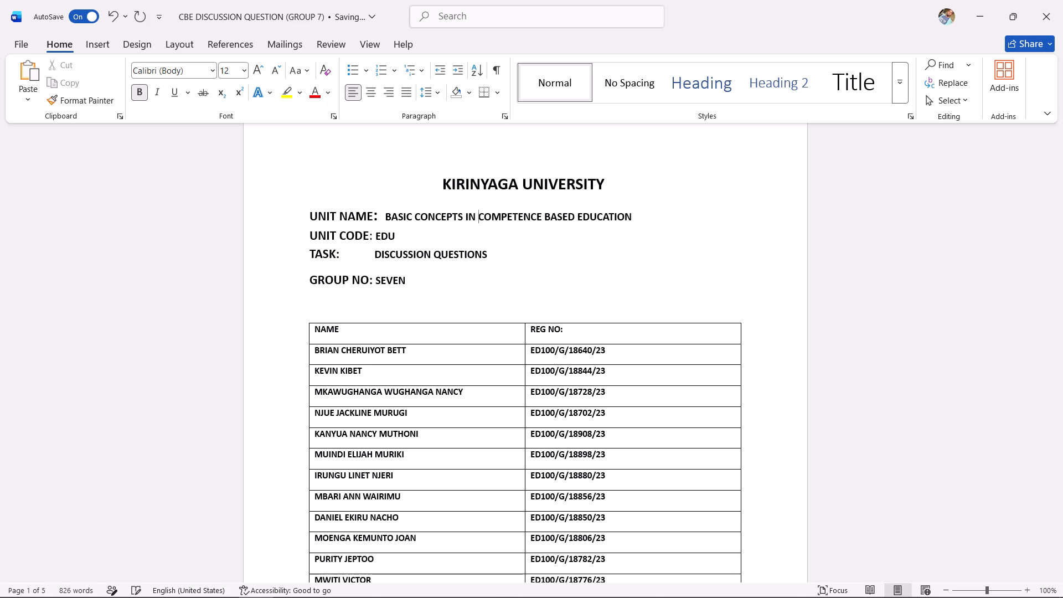
Complete the unit code on the cover page as EDU 2403.
click(408, 232)
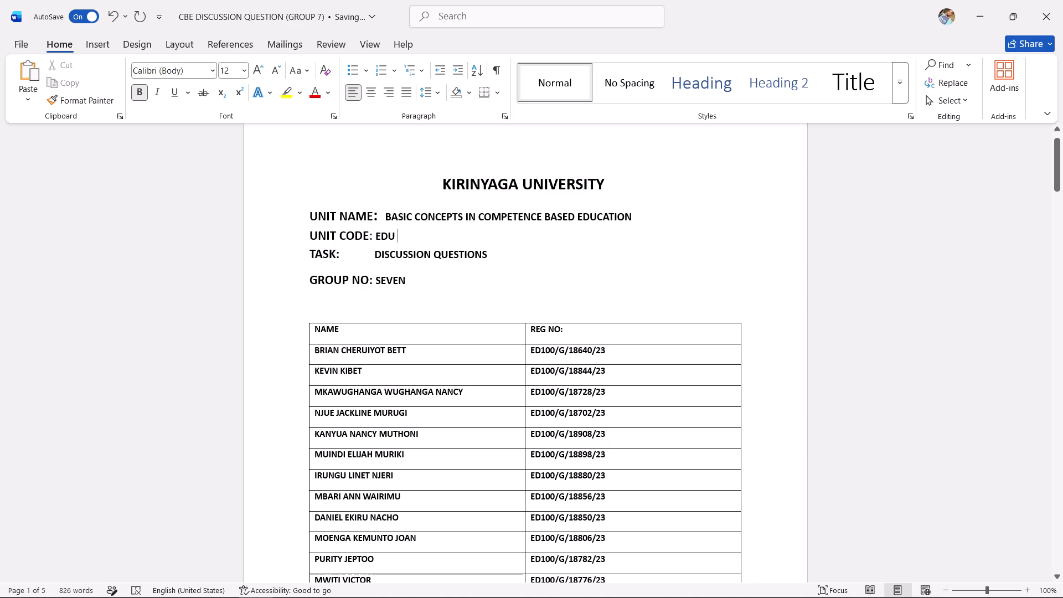
text(24)
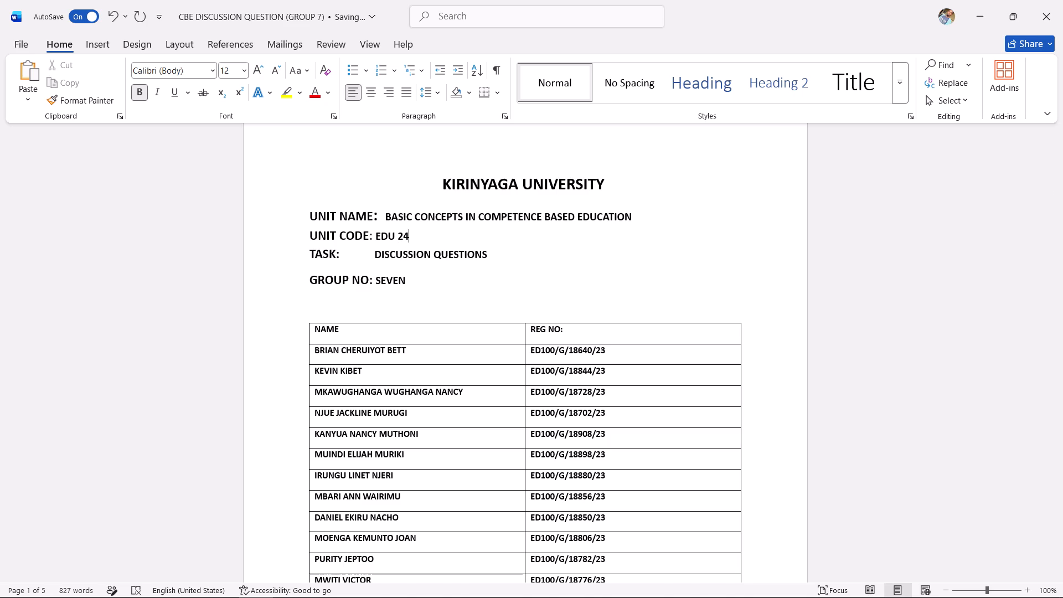
text(04)
key(BackSpace)
key(3)
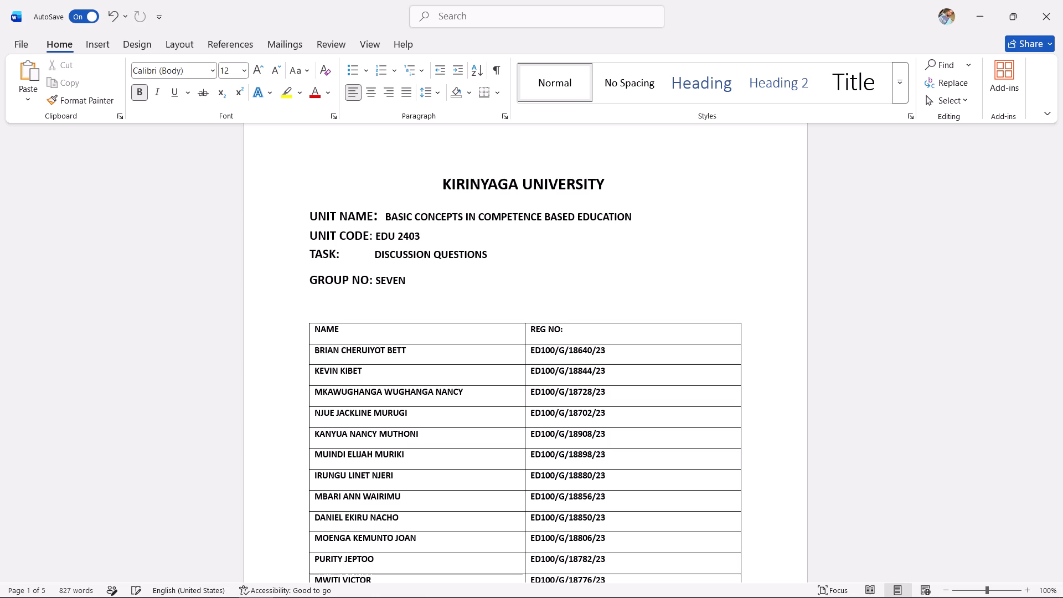
Save a copy of the document to the Documents folder on this PC as a Word Document named CBE DISCUSSION QUESTION (GROUP 7).
click(14, 40)
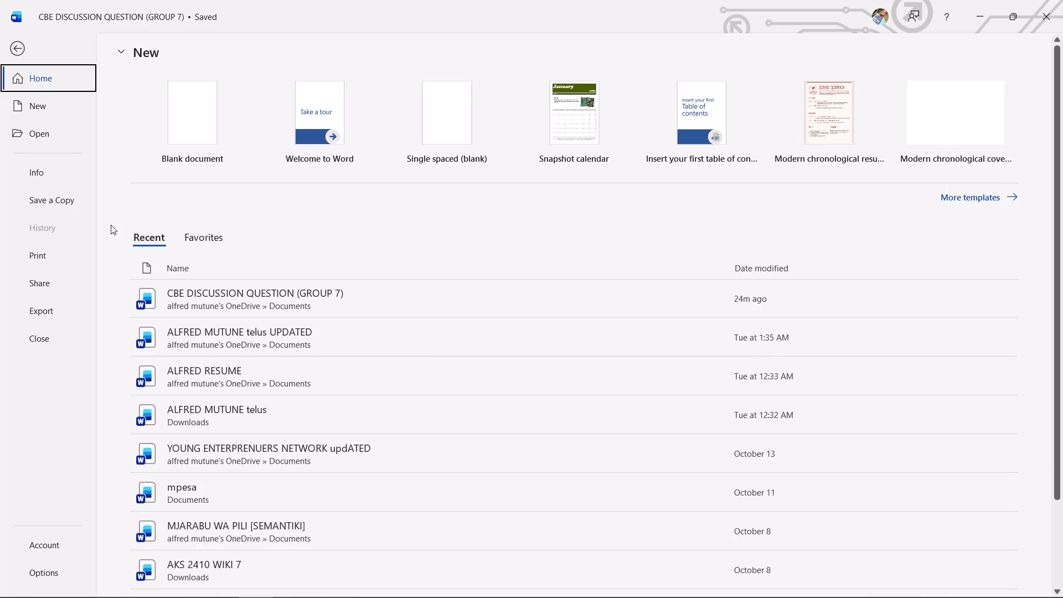
click(62, 200)
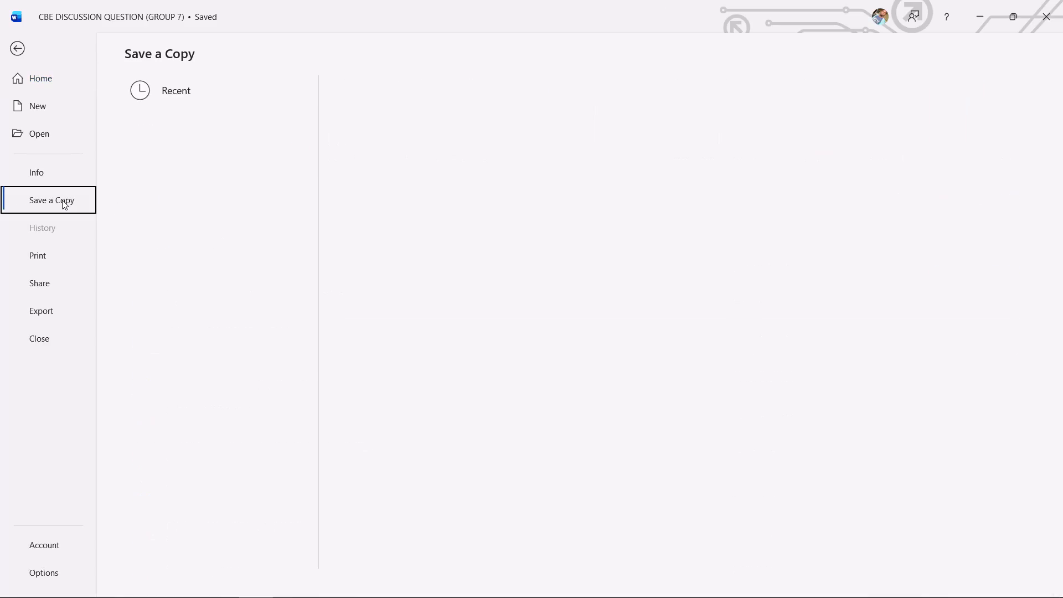
click(205, 296)
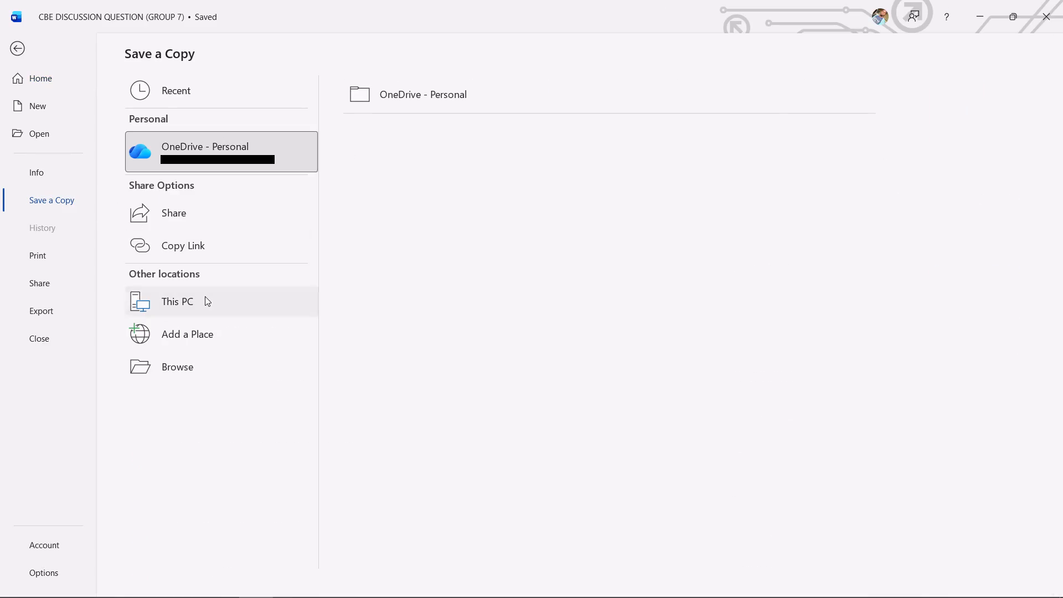
click(412, 249)
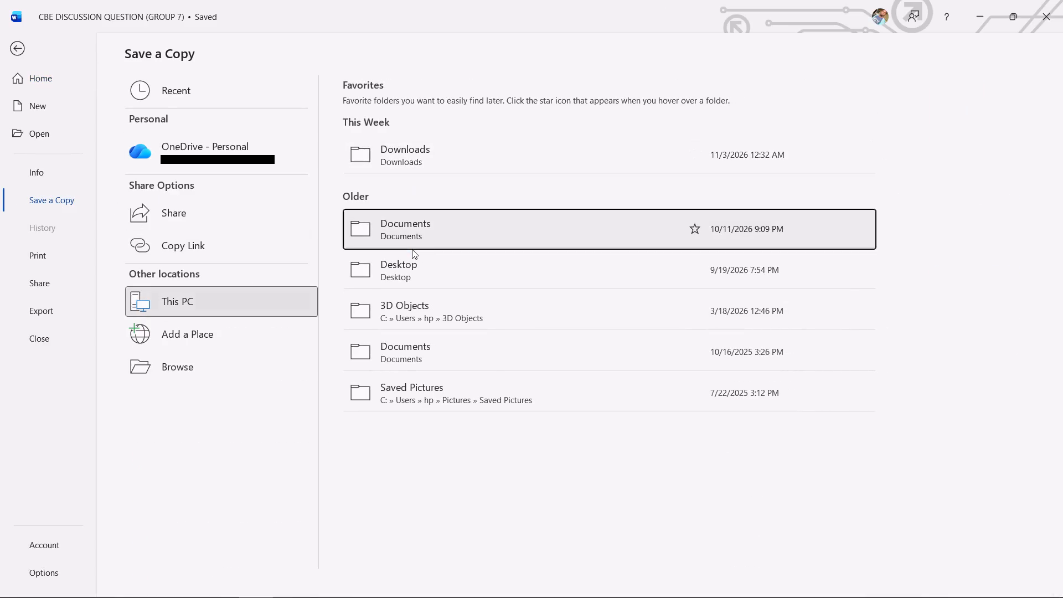
click(412, 242)
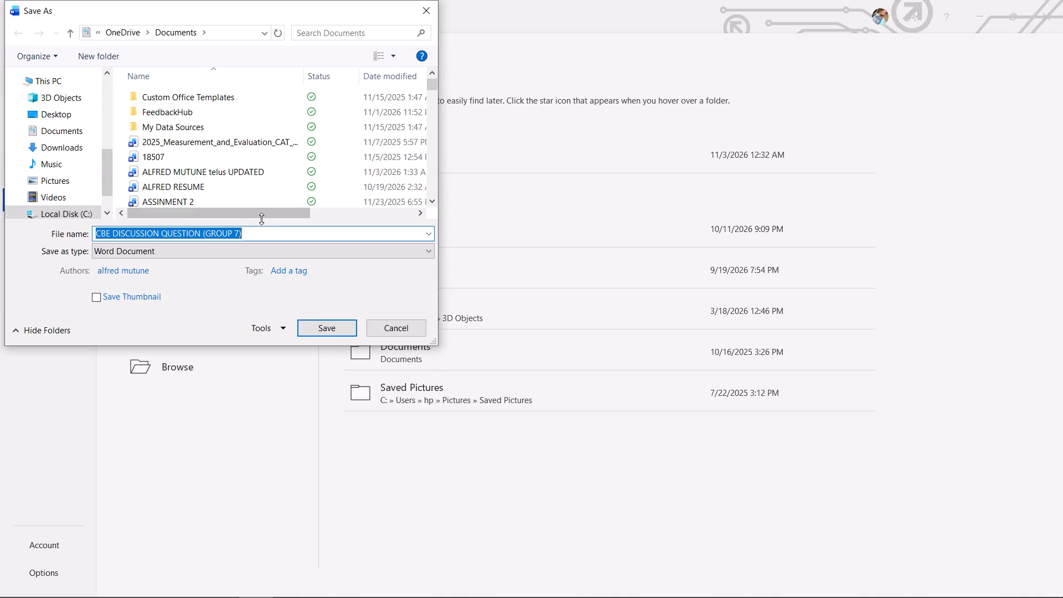
click(331, 324)
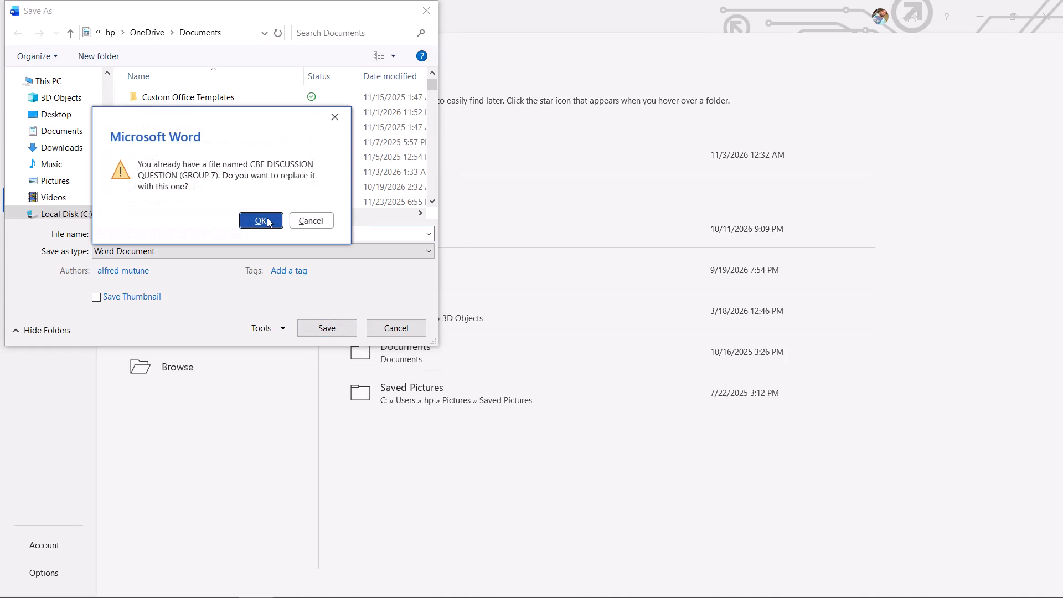
Replace the existing CBE DISCUSSION QUESTION (GROUP 7) file with this version and close the document.
click(267, 218)
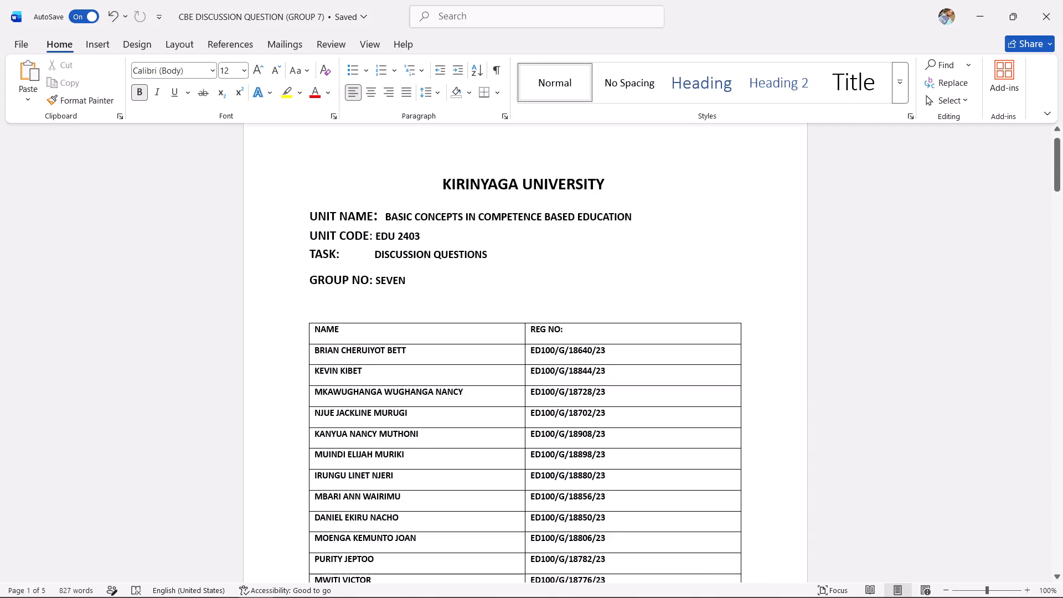